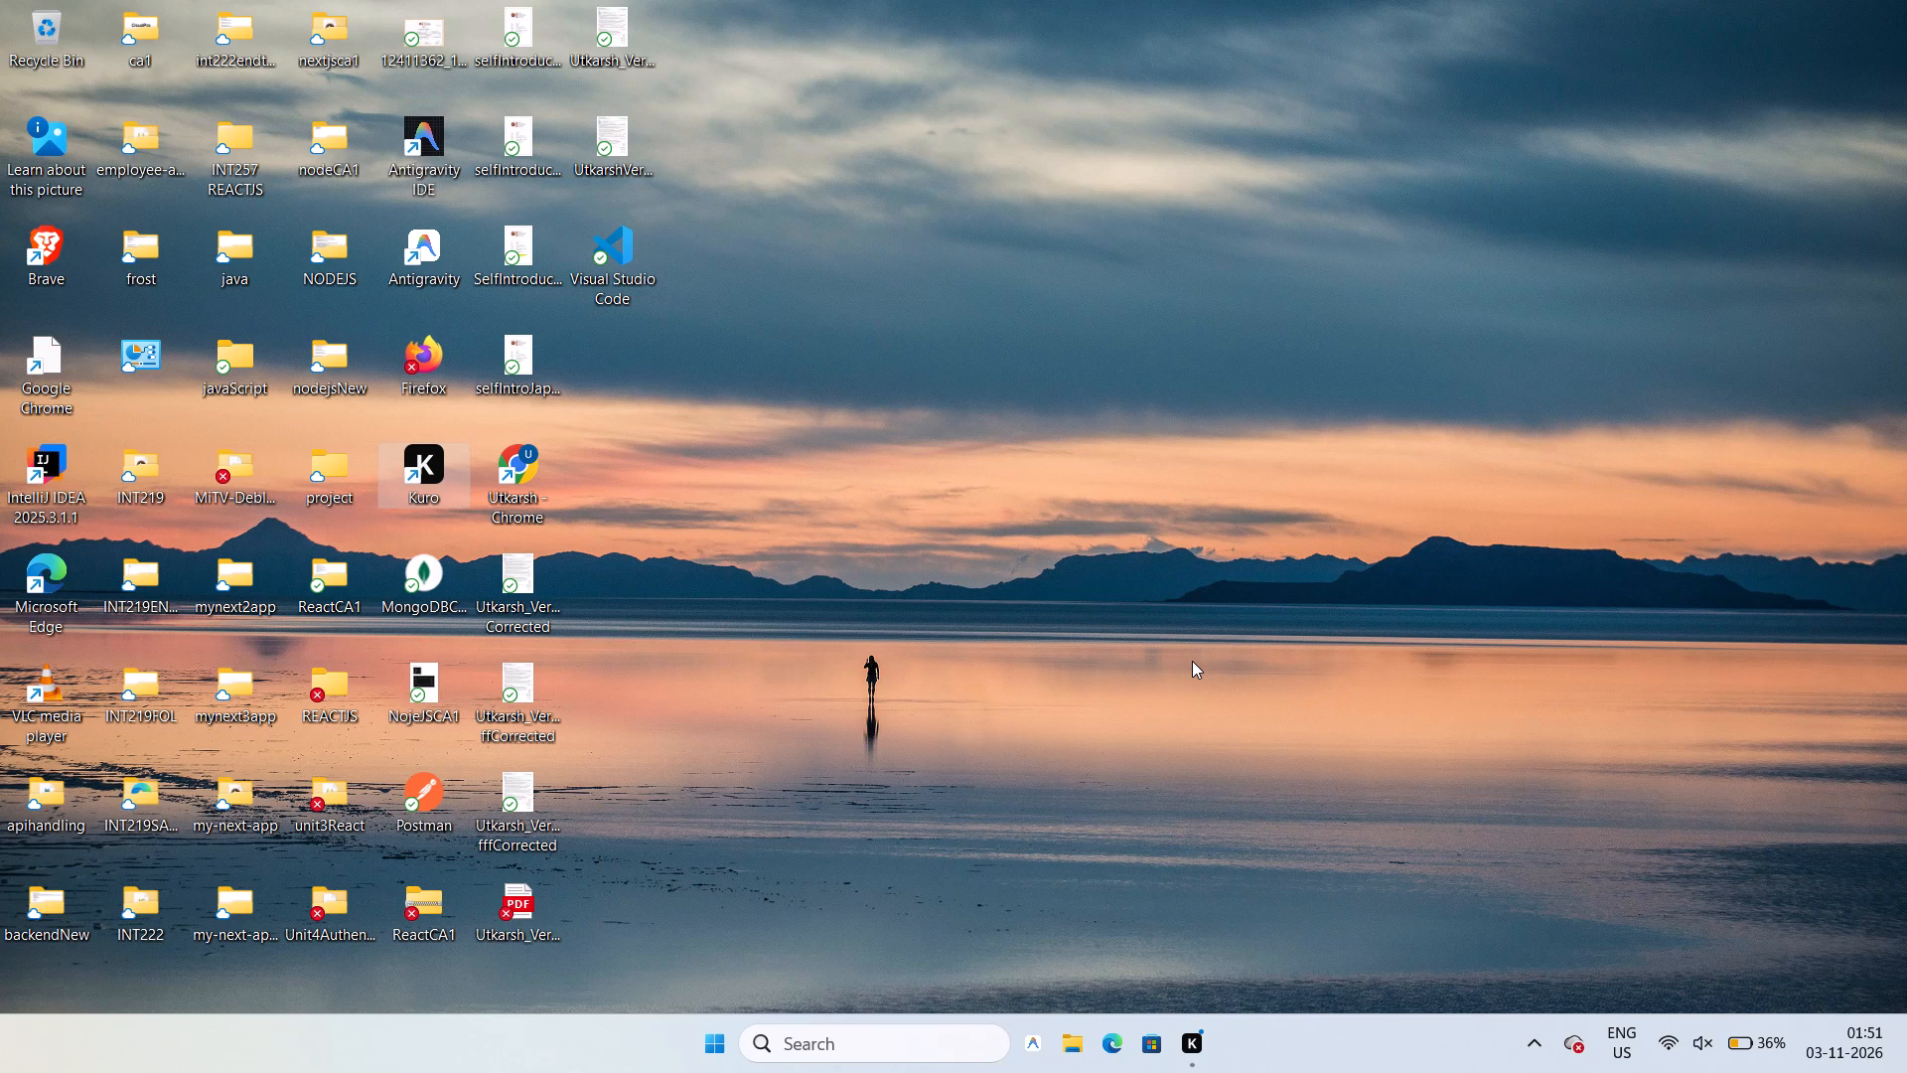
Open the "CV Corrected" Word document from the Downloads folder and maximize its window.
left_click(1083, 1044)
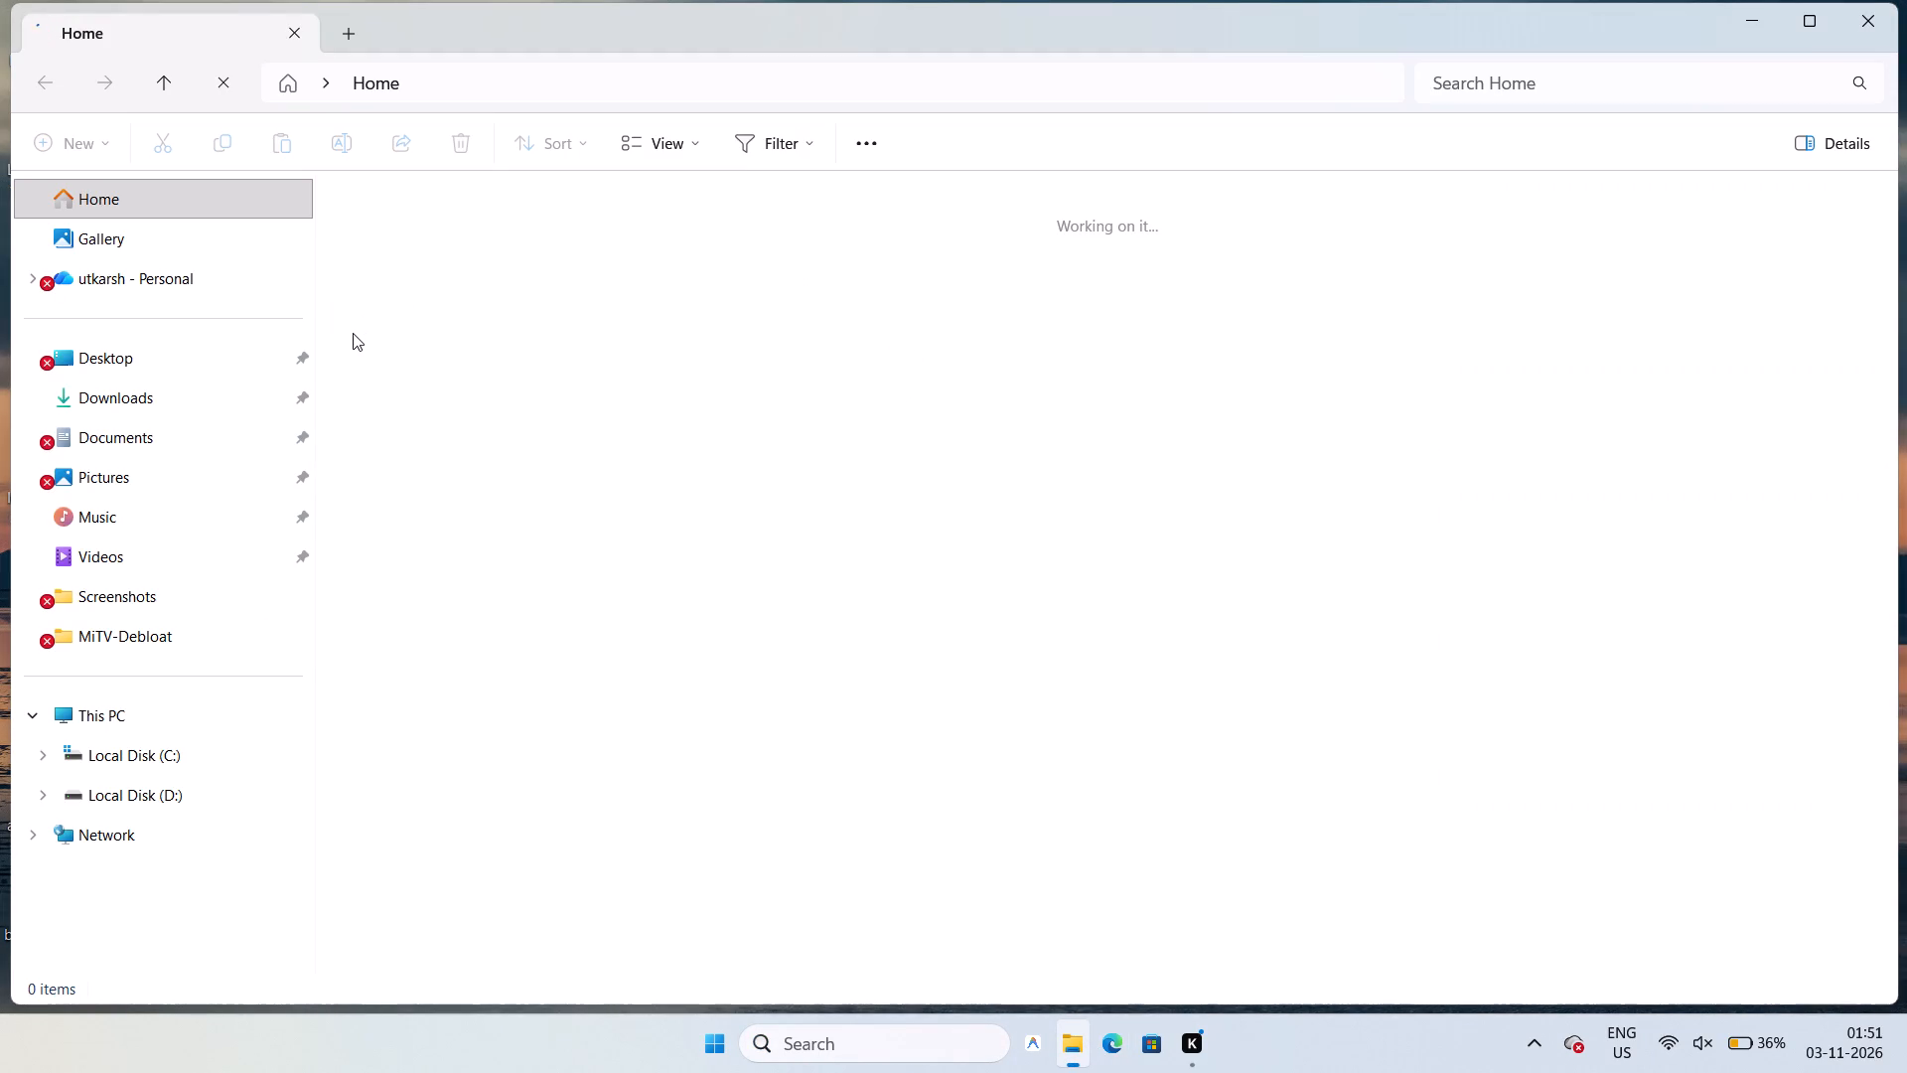
left_click(85, 393)
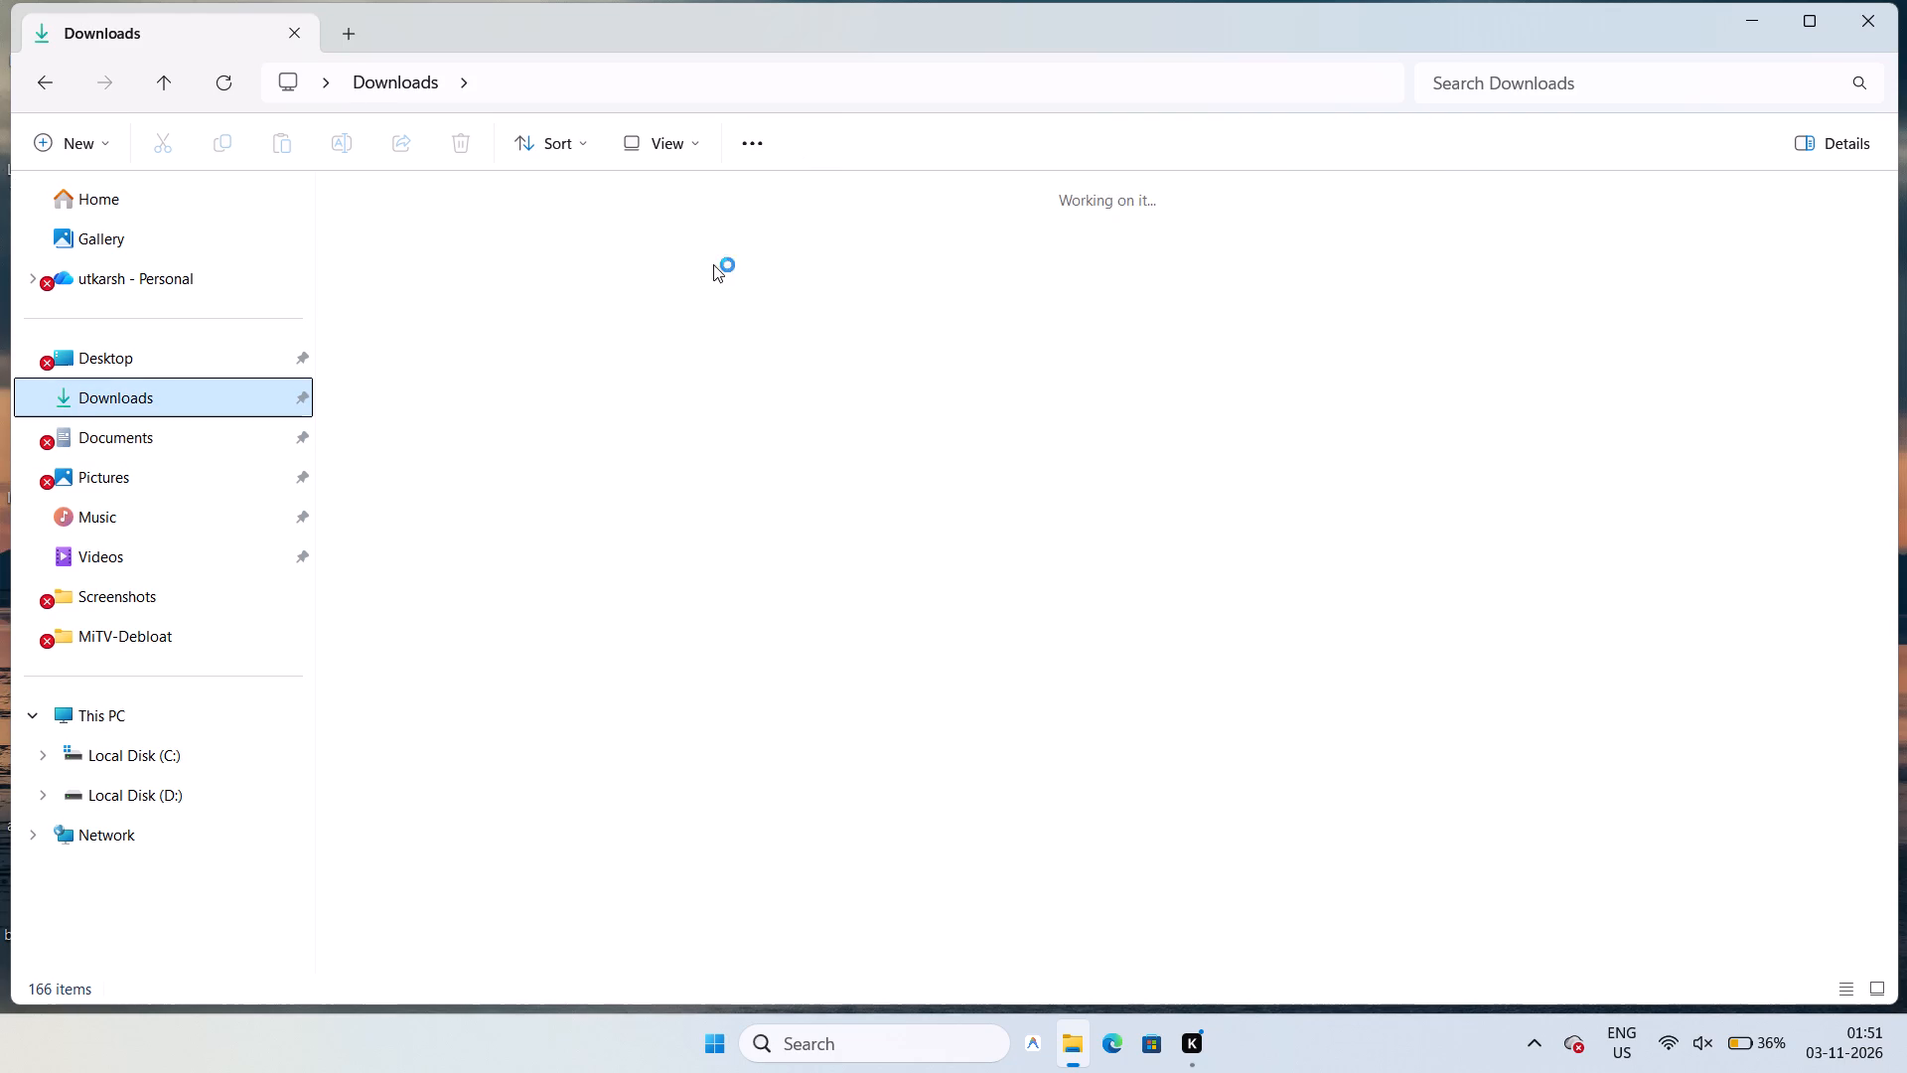
double_click(385, 365)
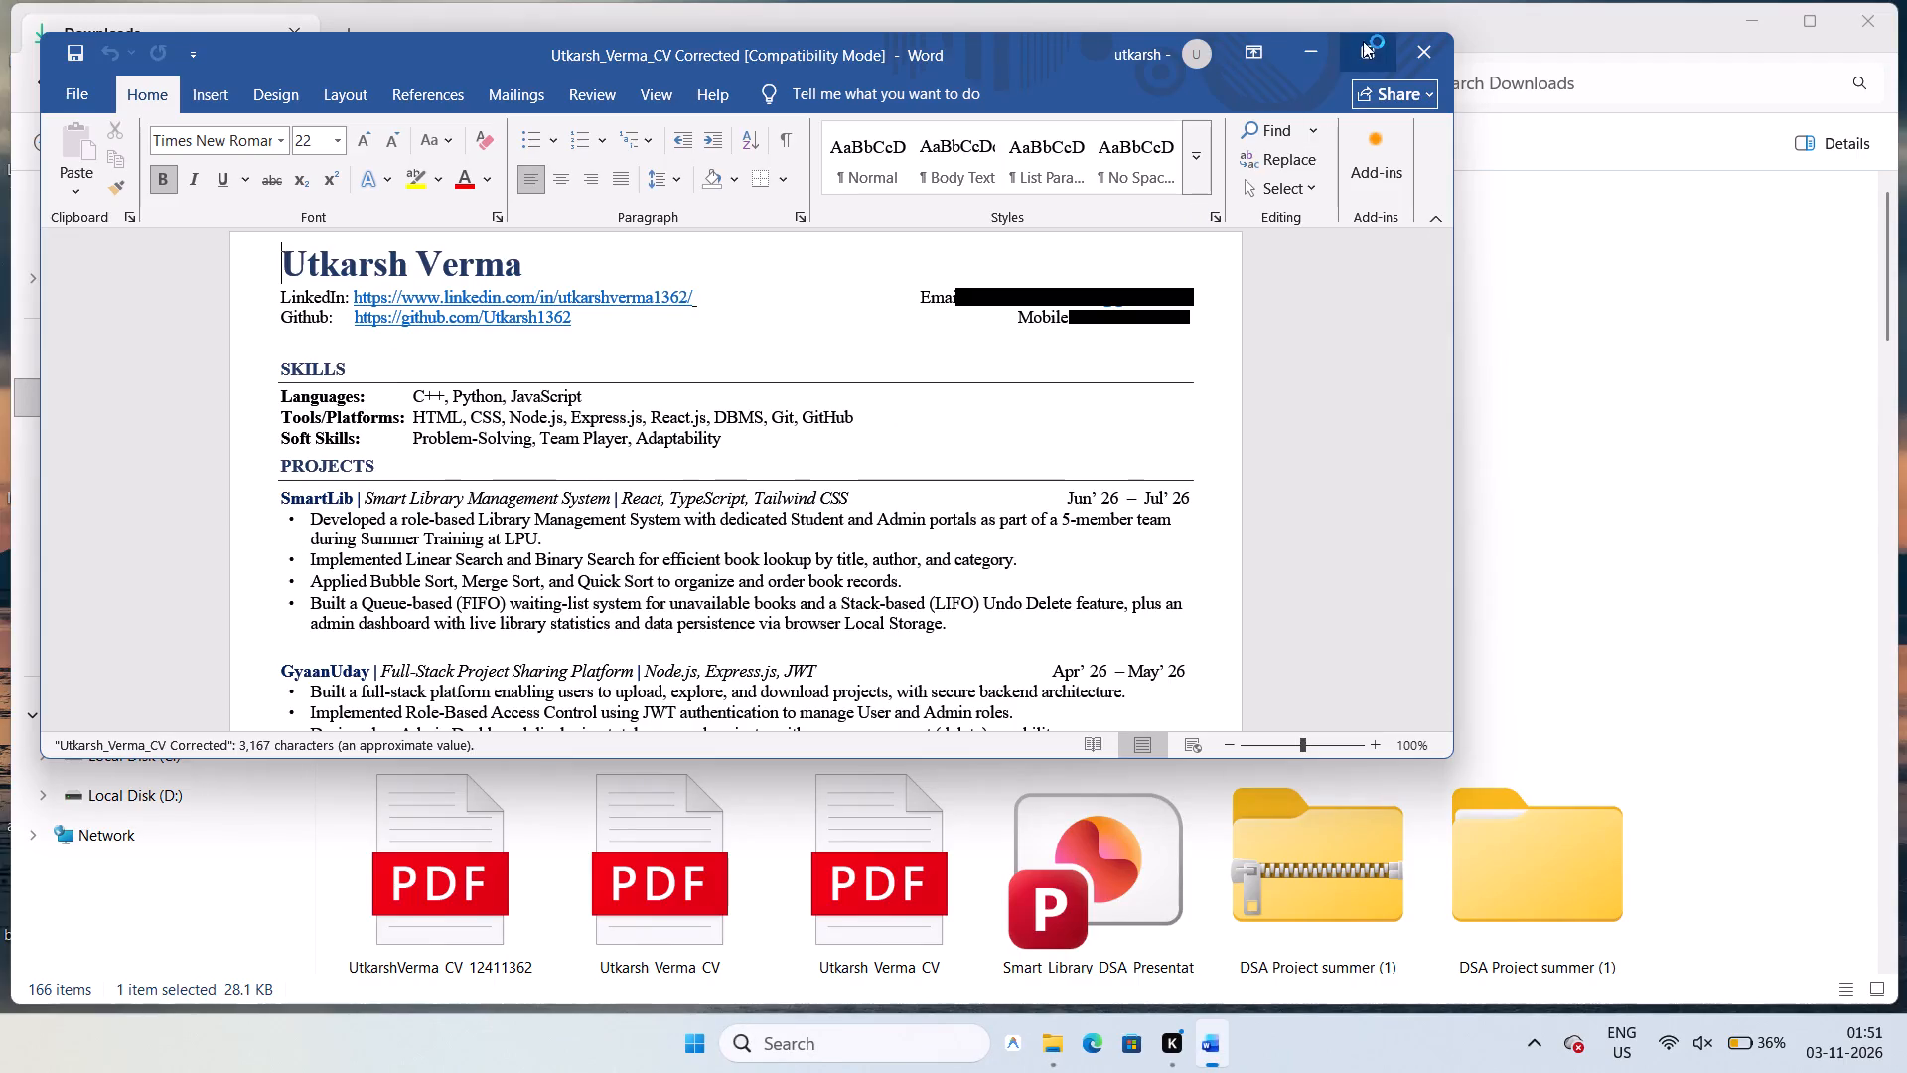
left_click(1360, 45)
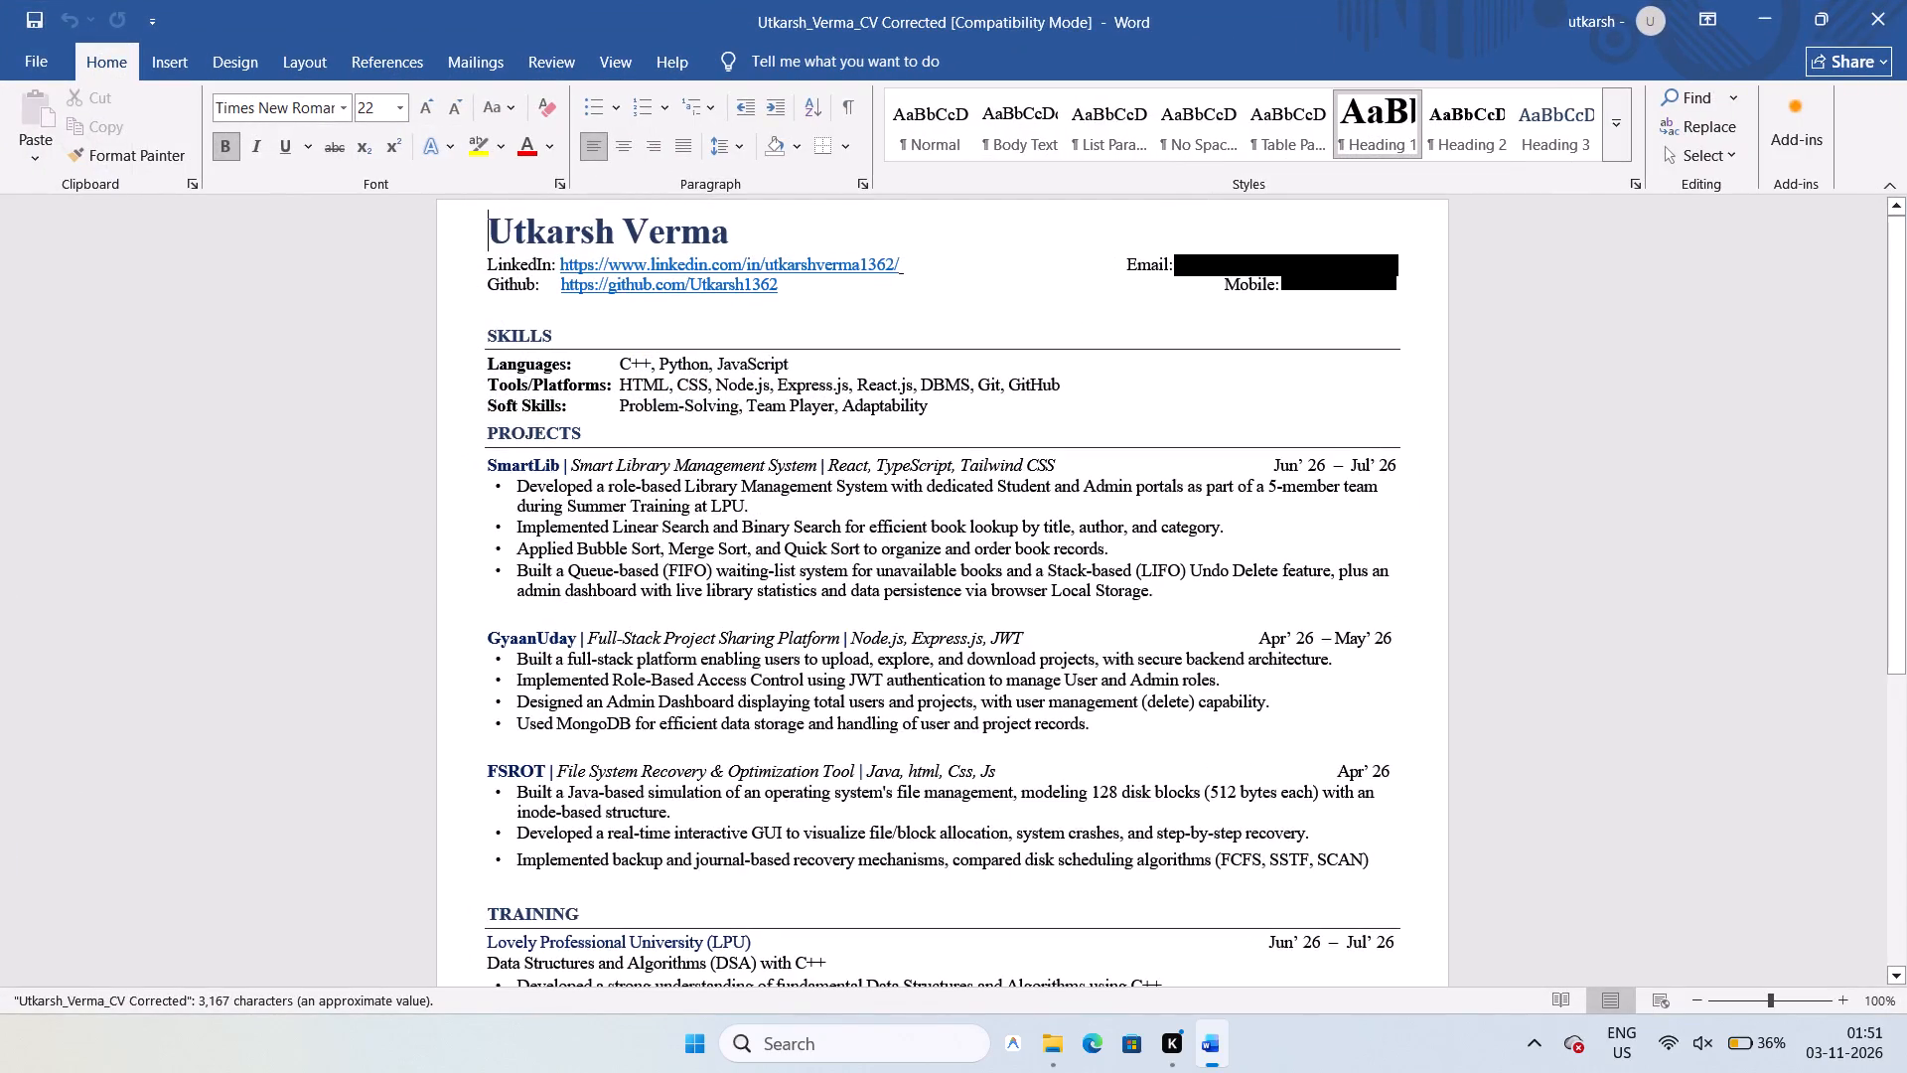
Move "CGPA: 6.74" to the end of the Bachelor of Technology line, leaving a blank line above Guru Kripa Academy.
scroll(1197, 445, "down", 6)
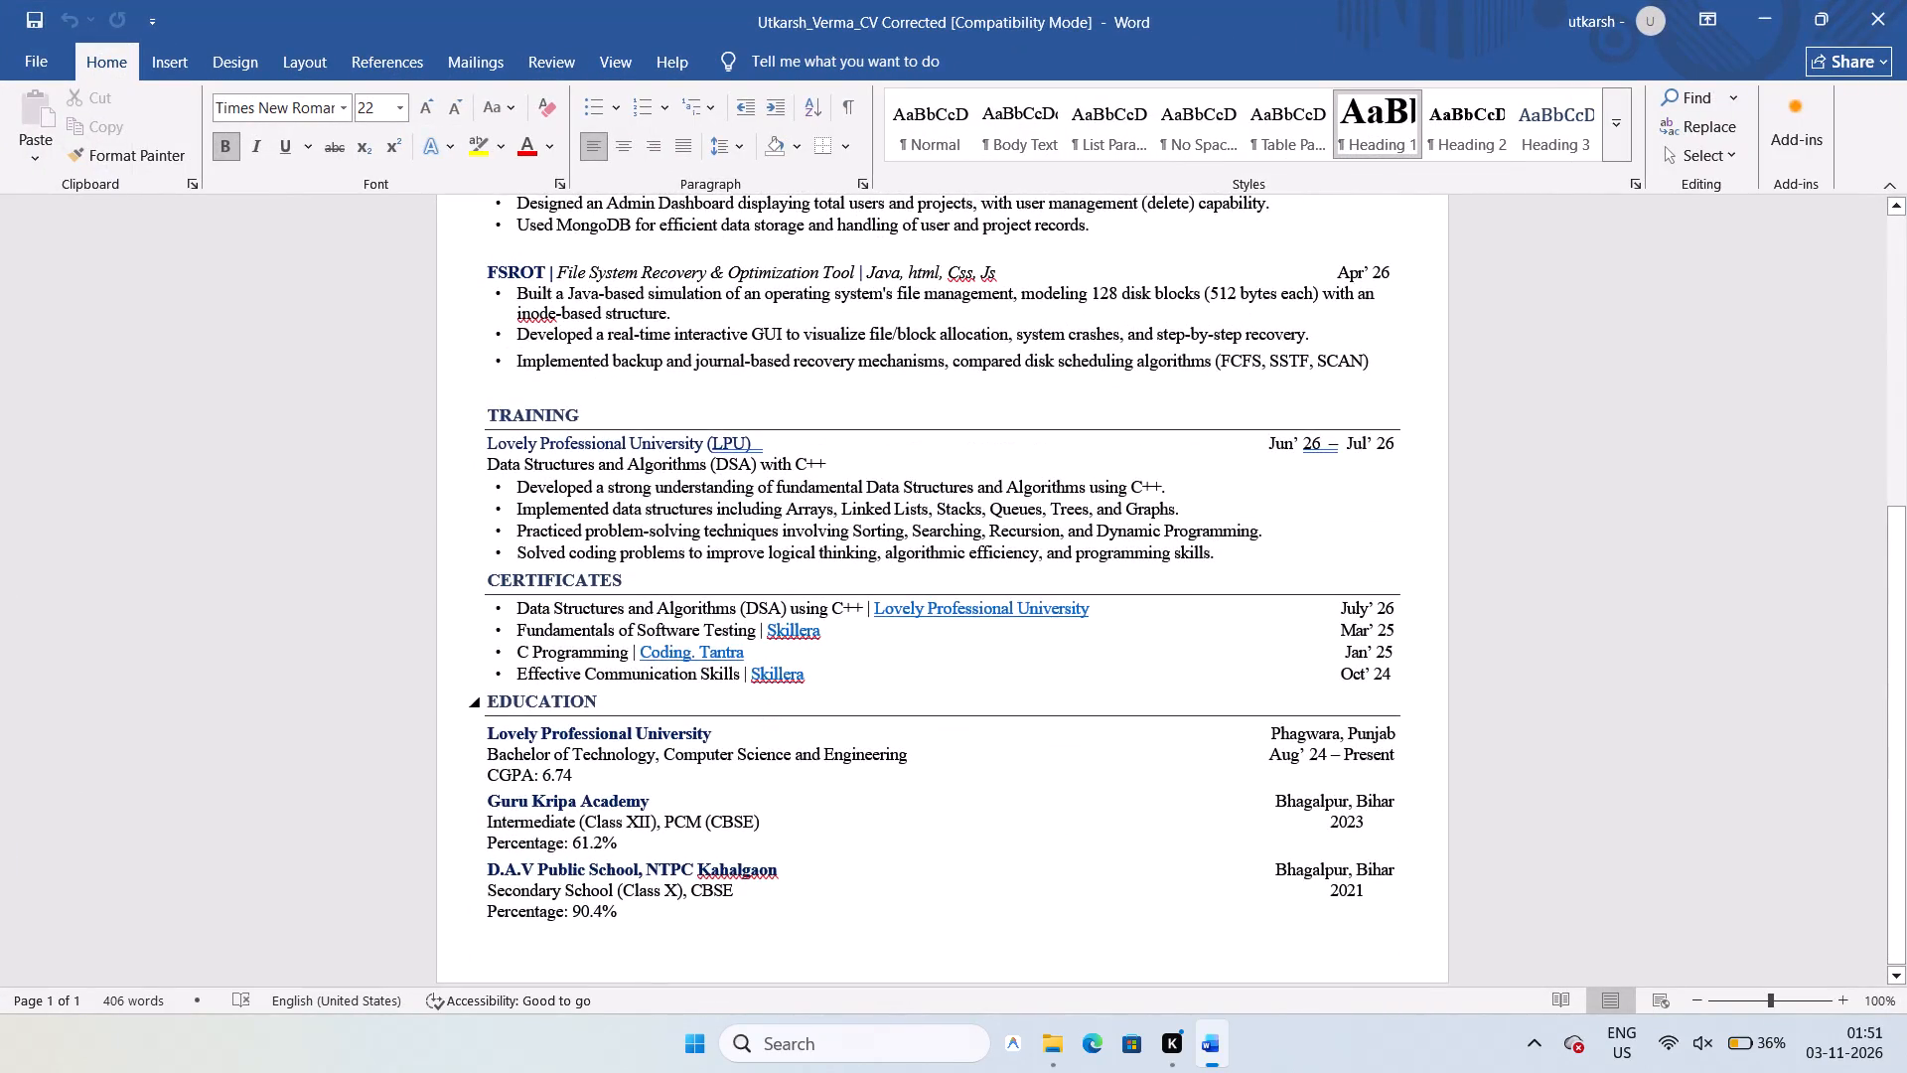
scroll(793, 728, "up", 3, "ctrl")
scroll(793, 728, "down", 2)
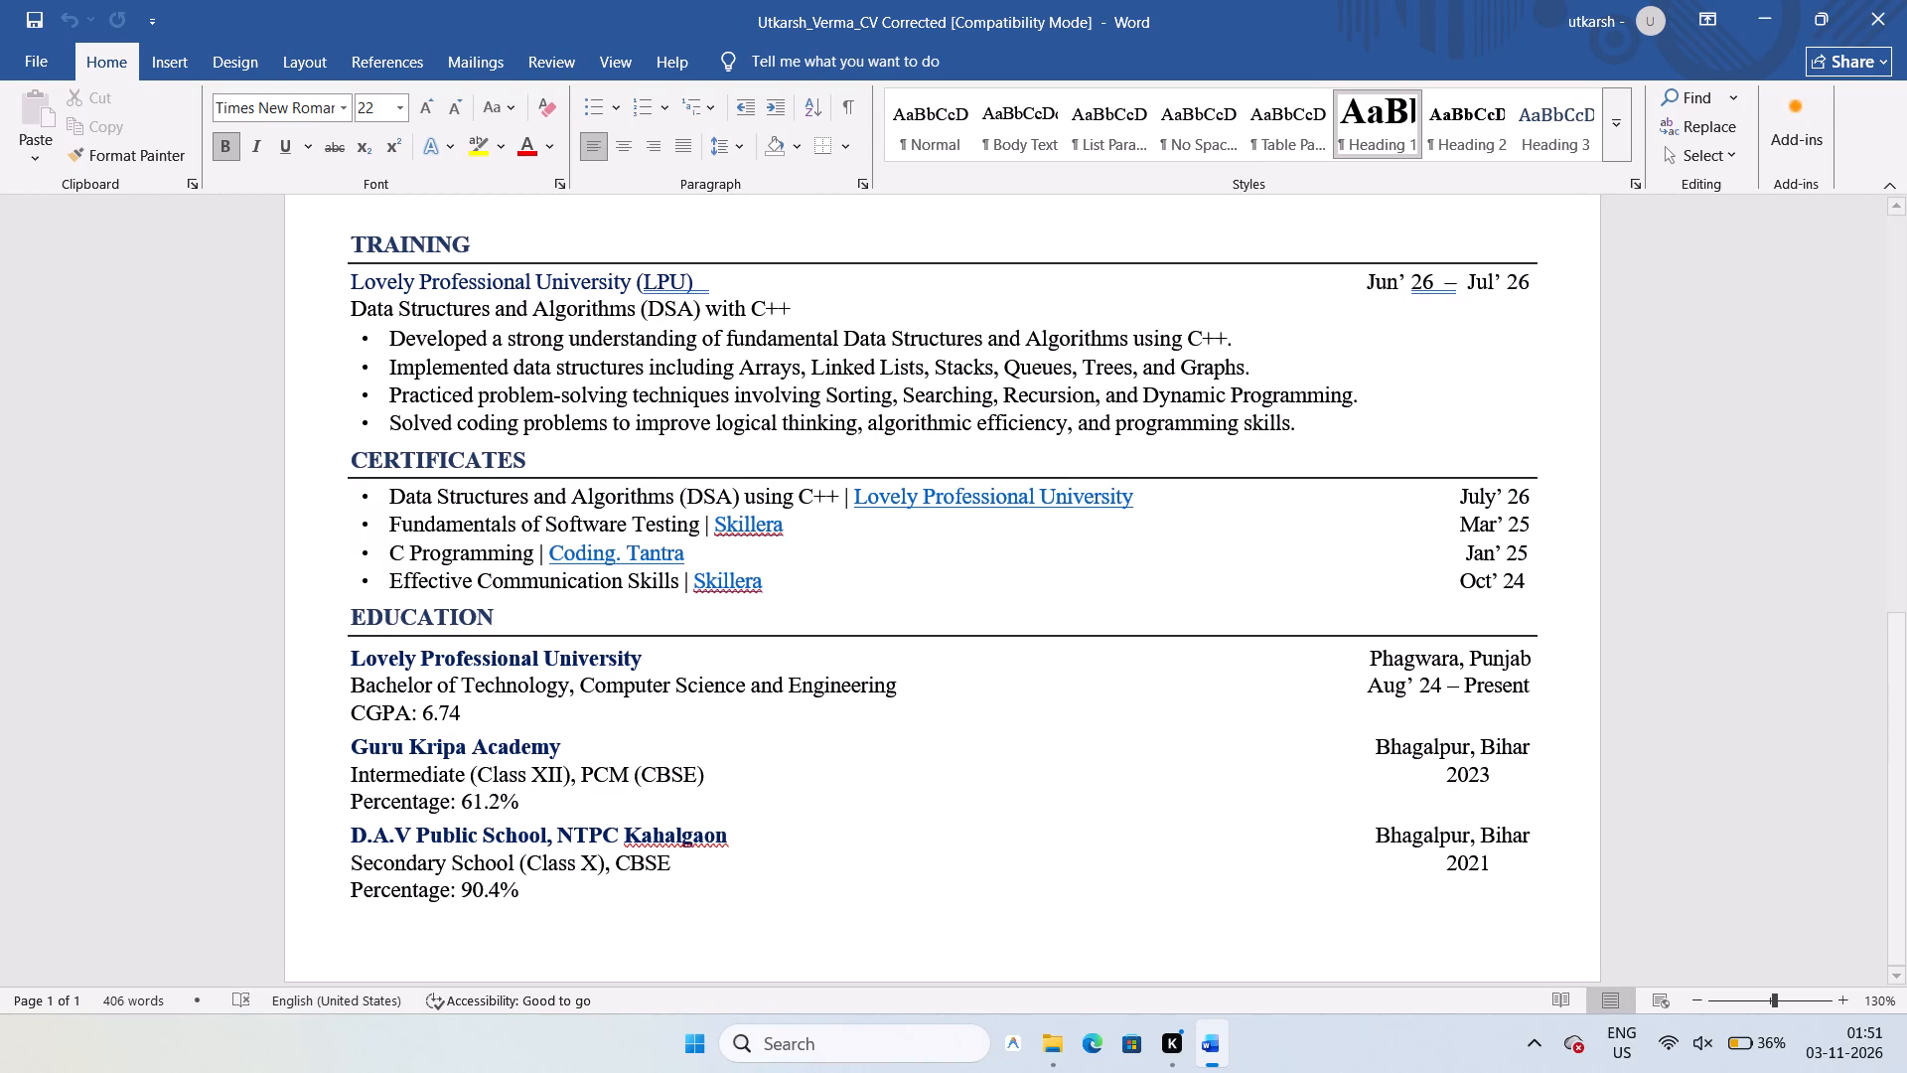
left_click_drag(474, 706, 356, 709)
key("ctrl+x")
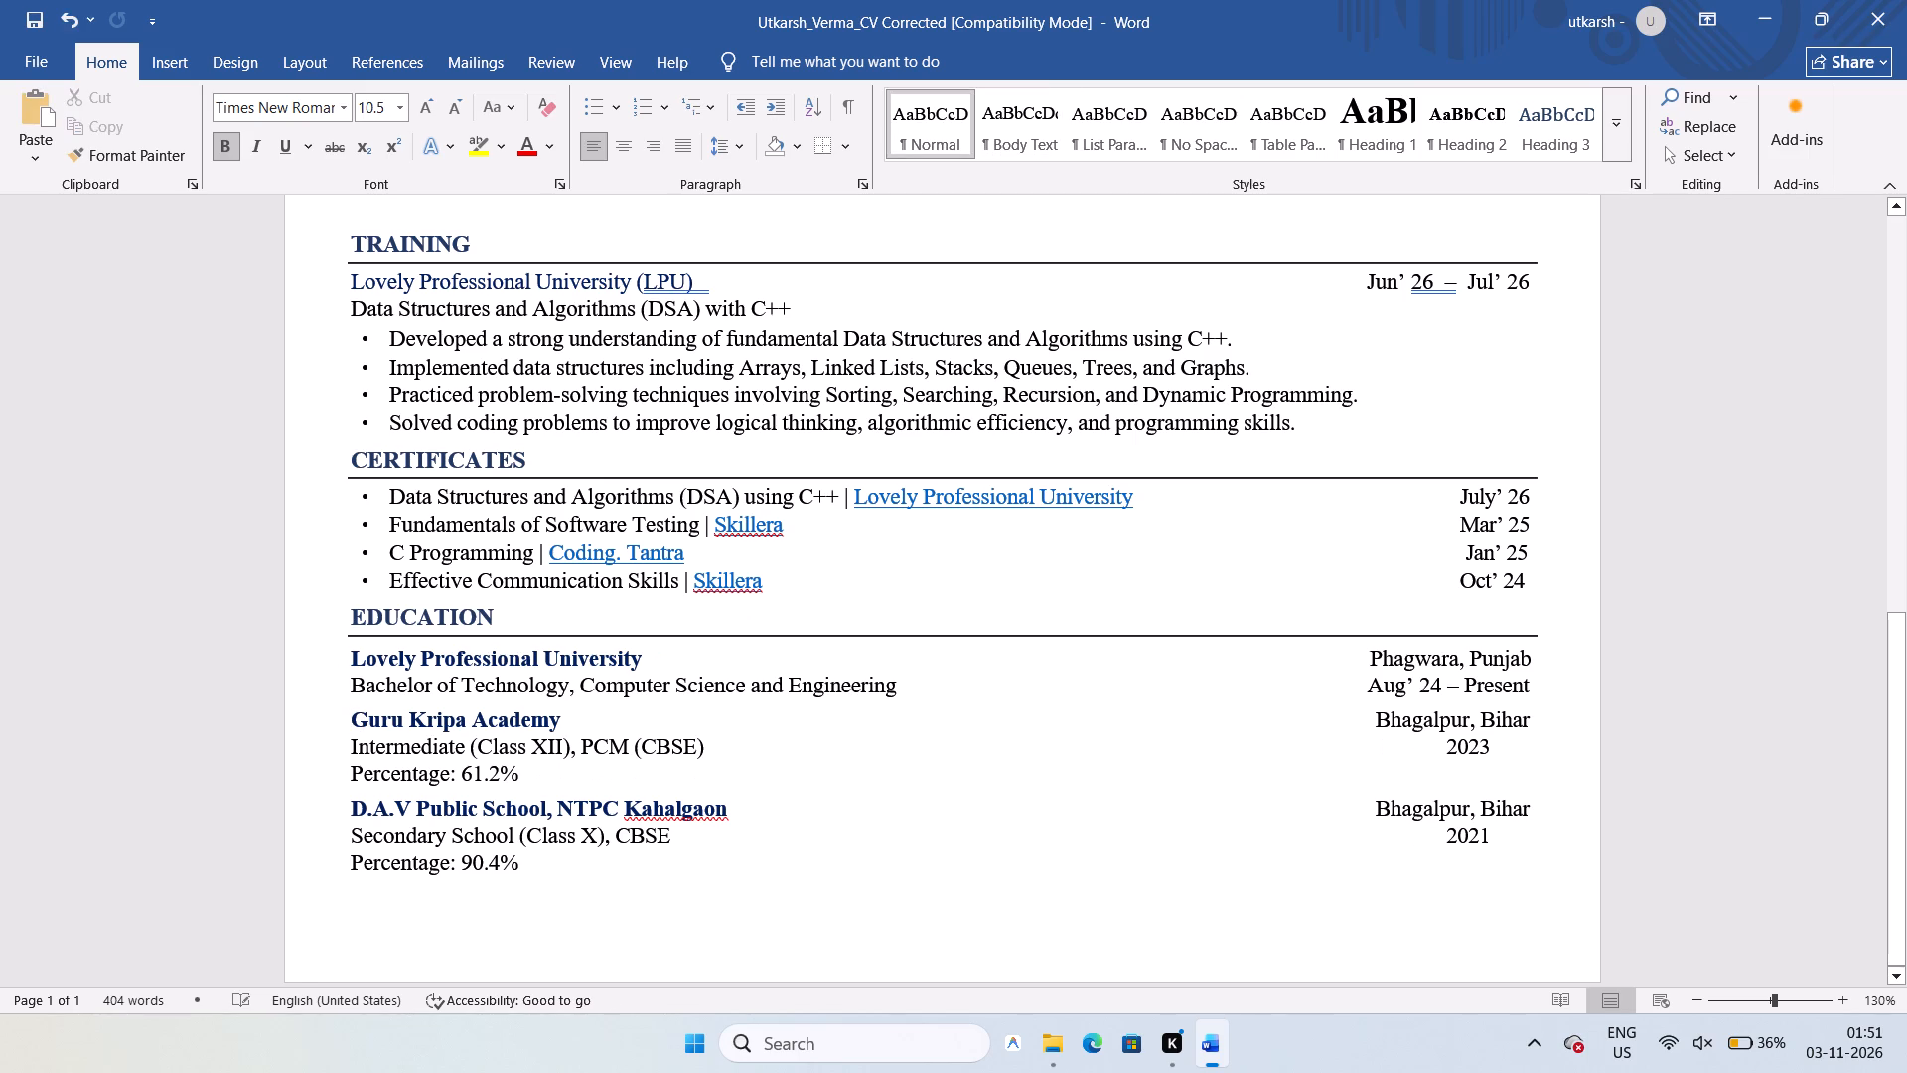
key("ctrl+z")
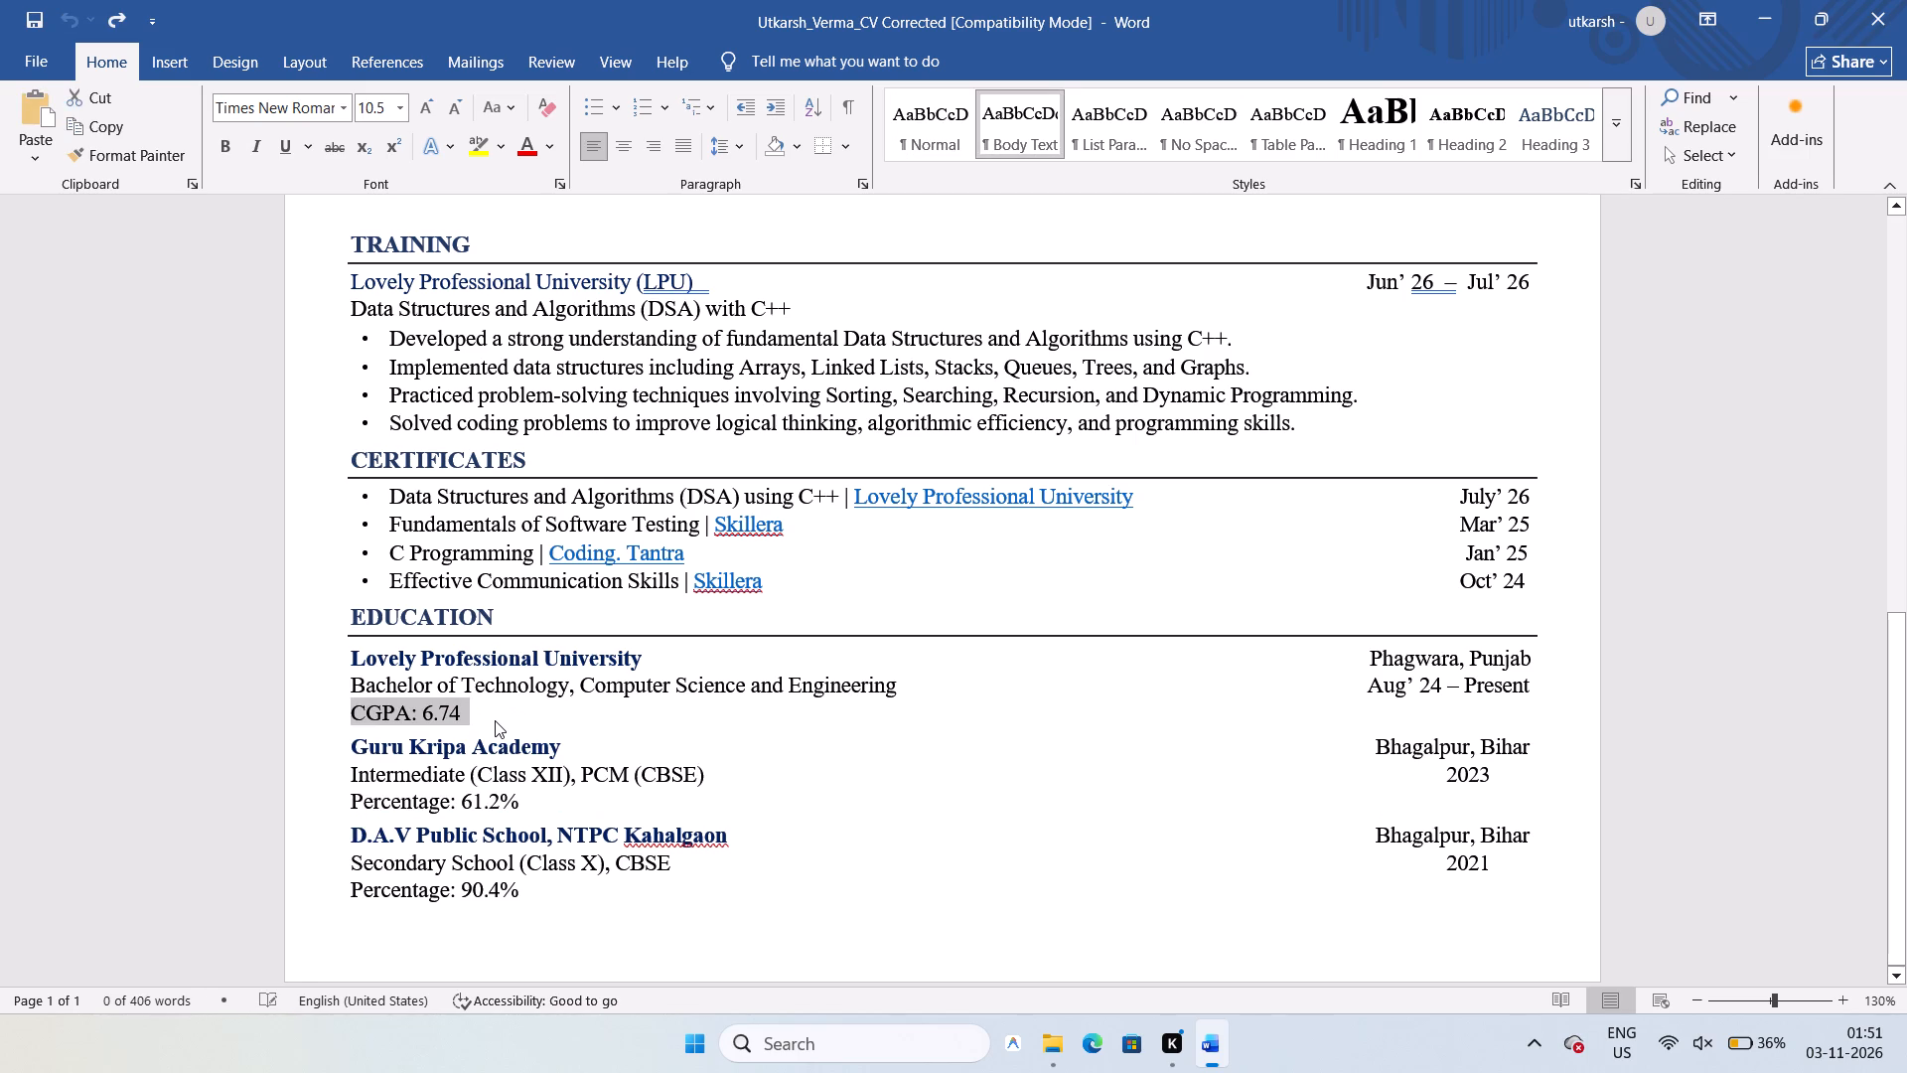
key("ctrl+x")
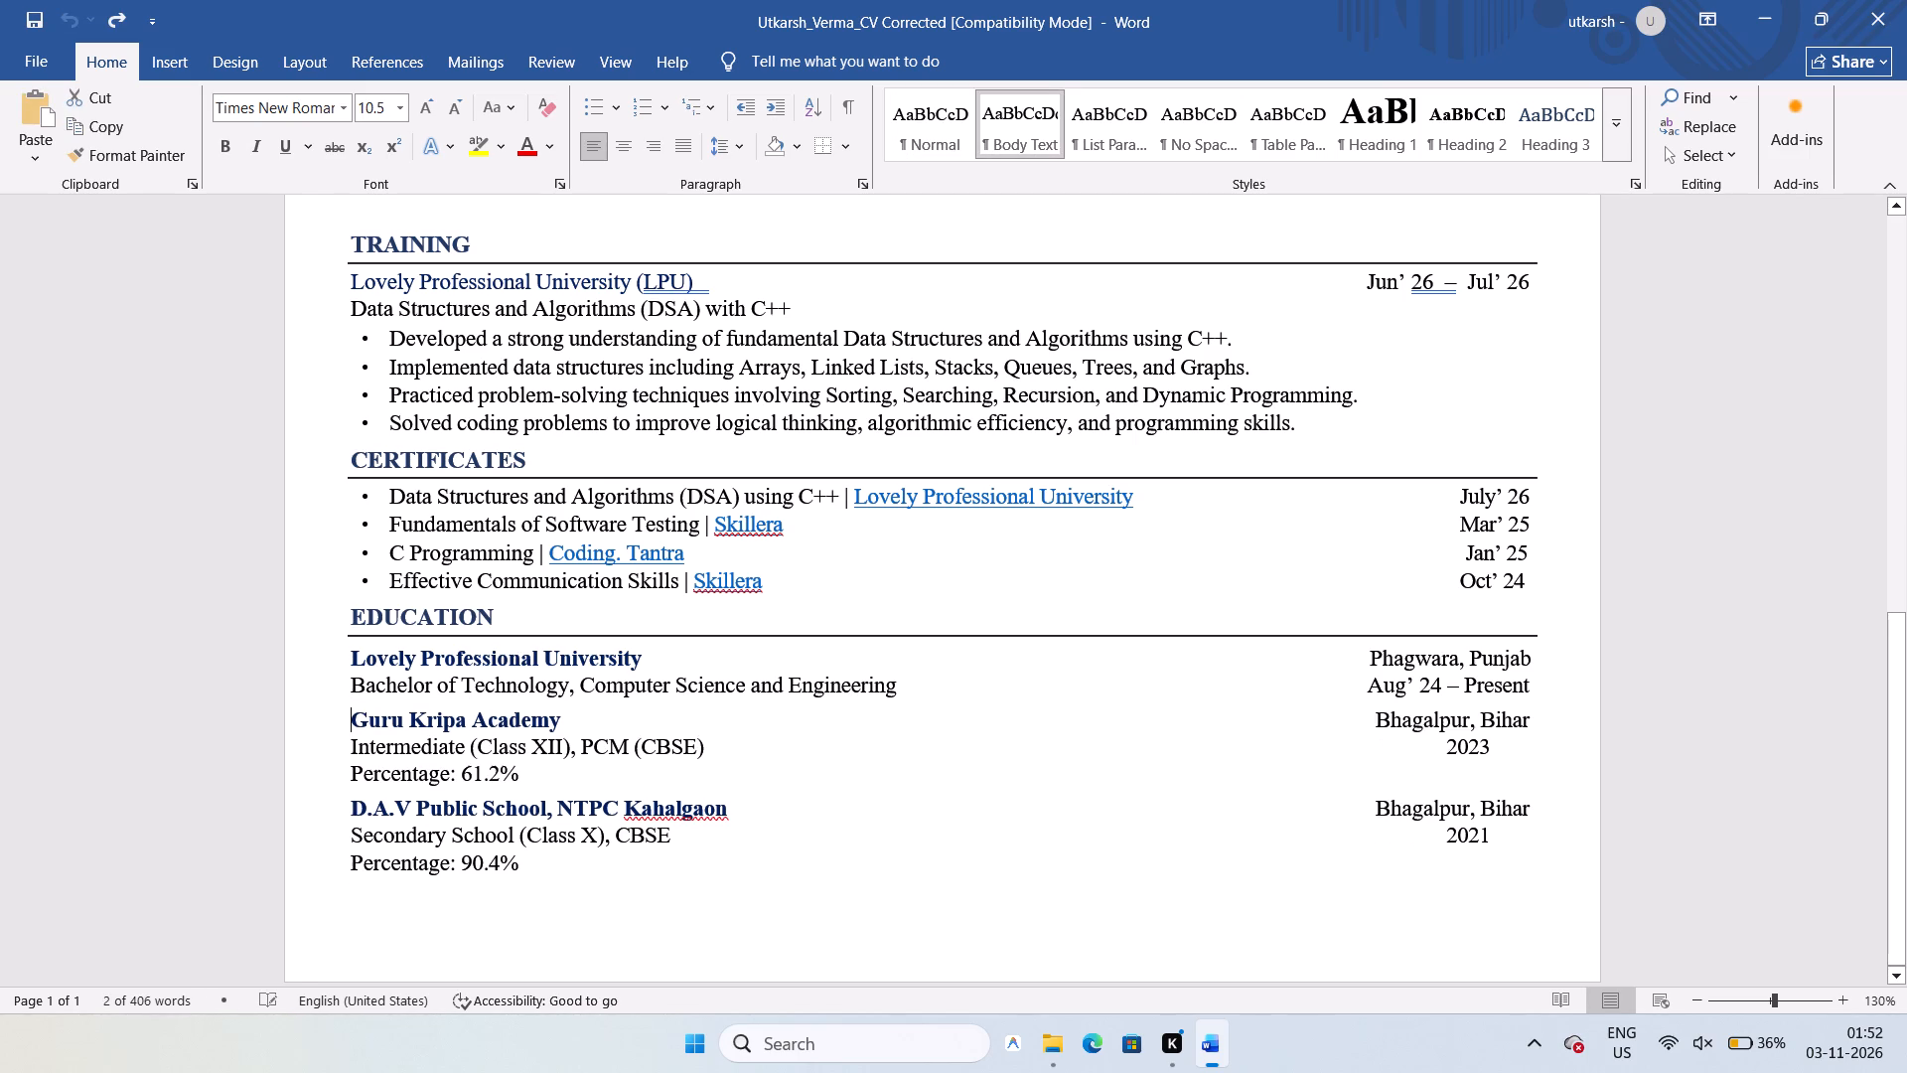
key("Return")
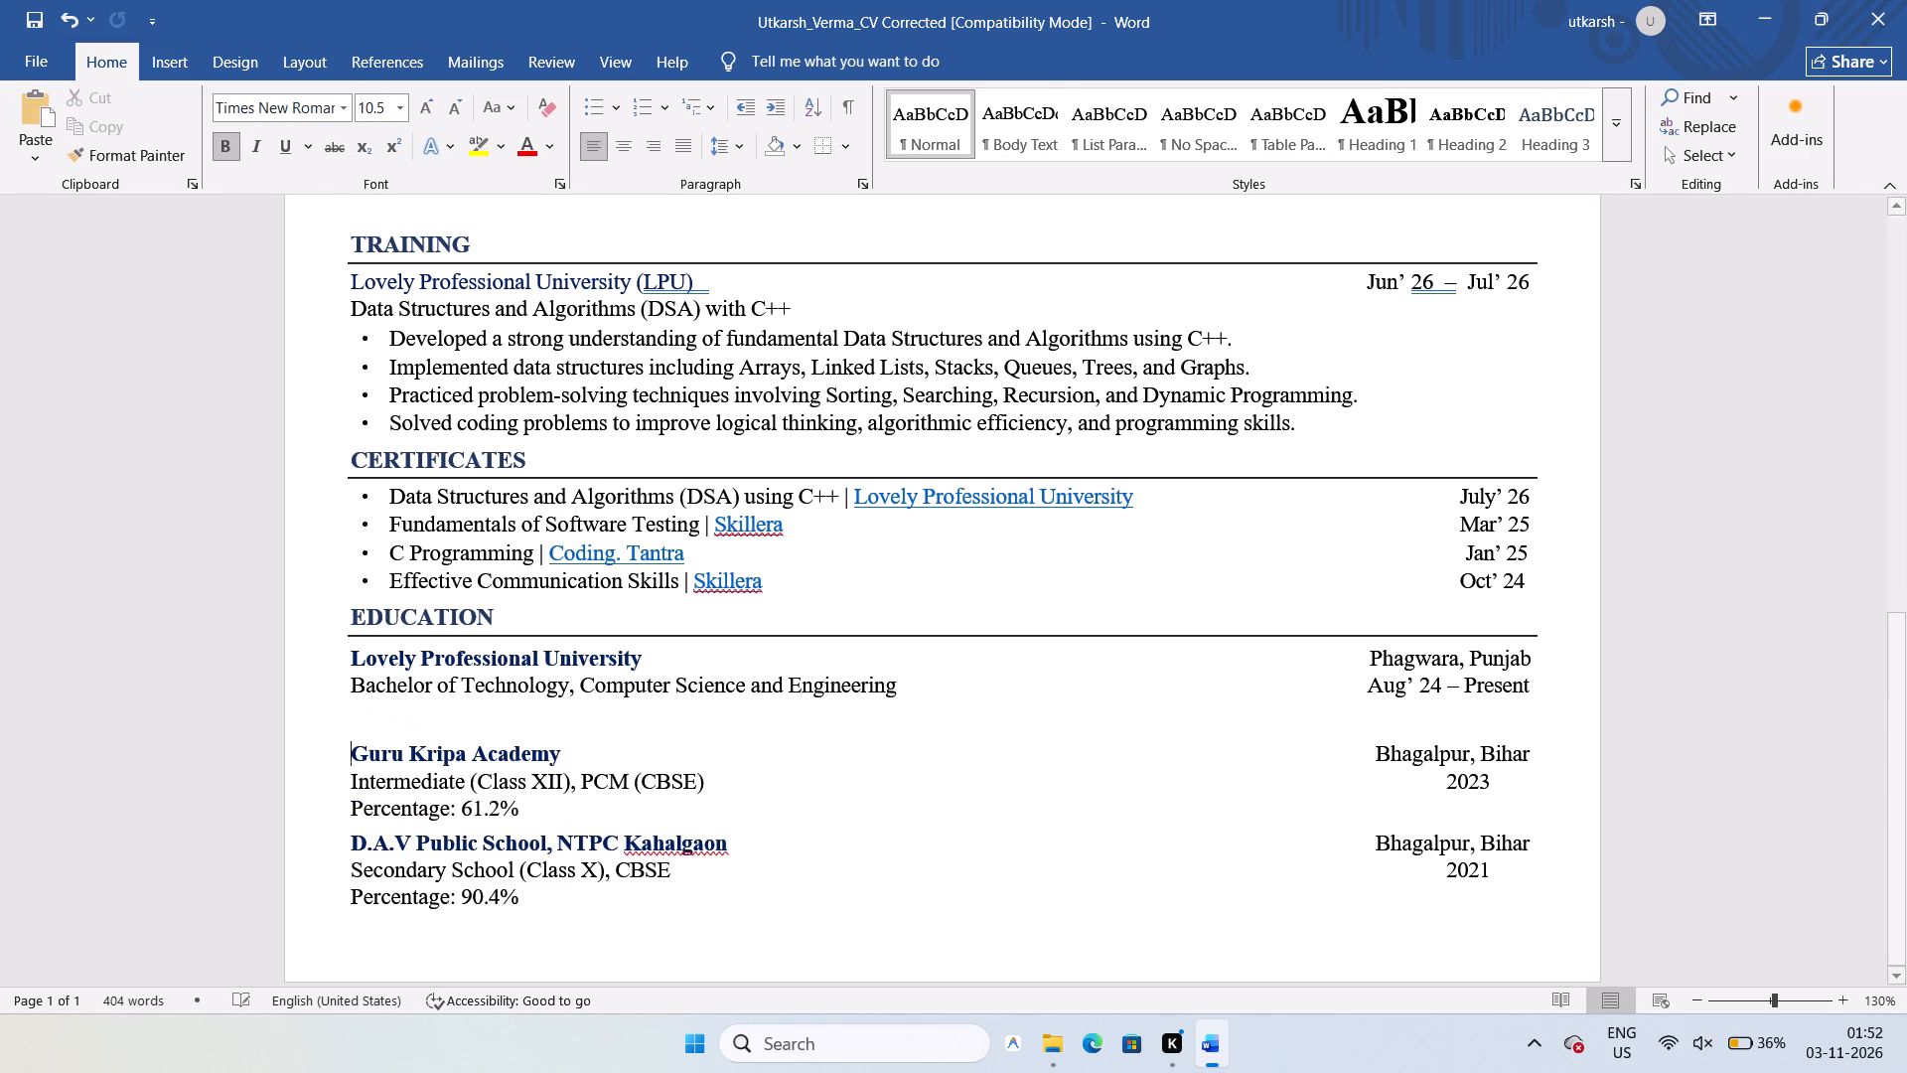
left_click(965, 672)
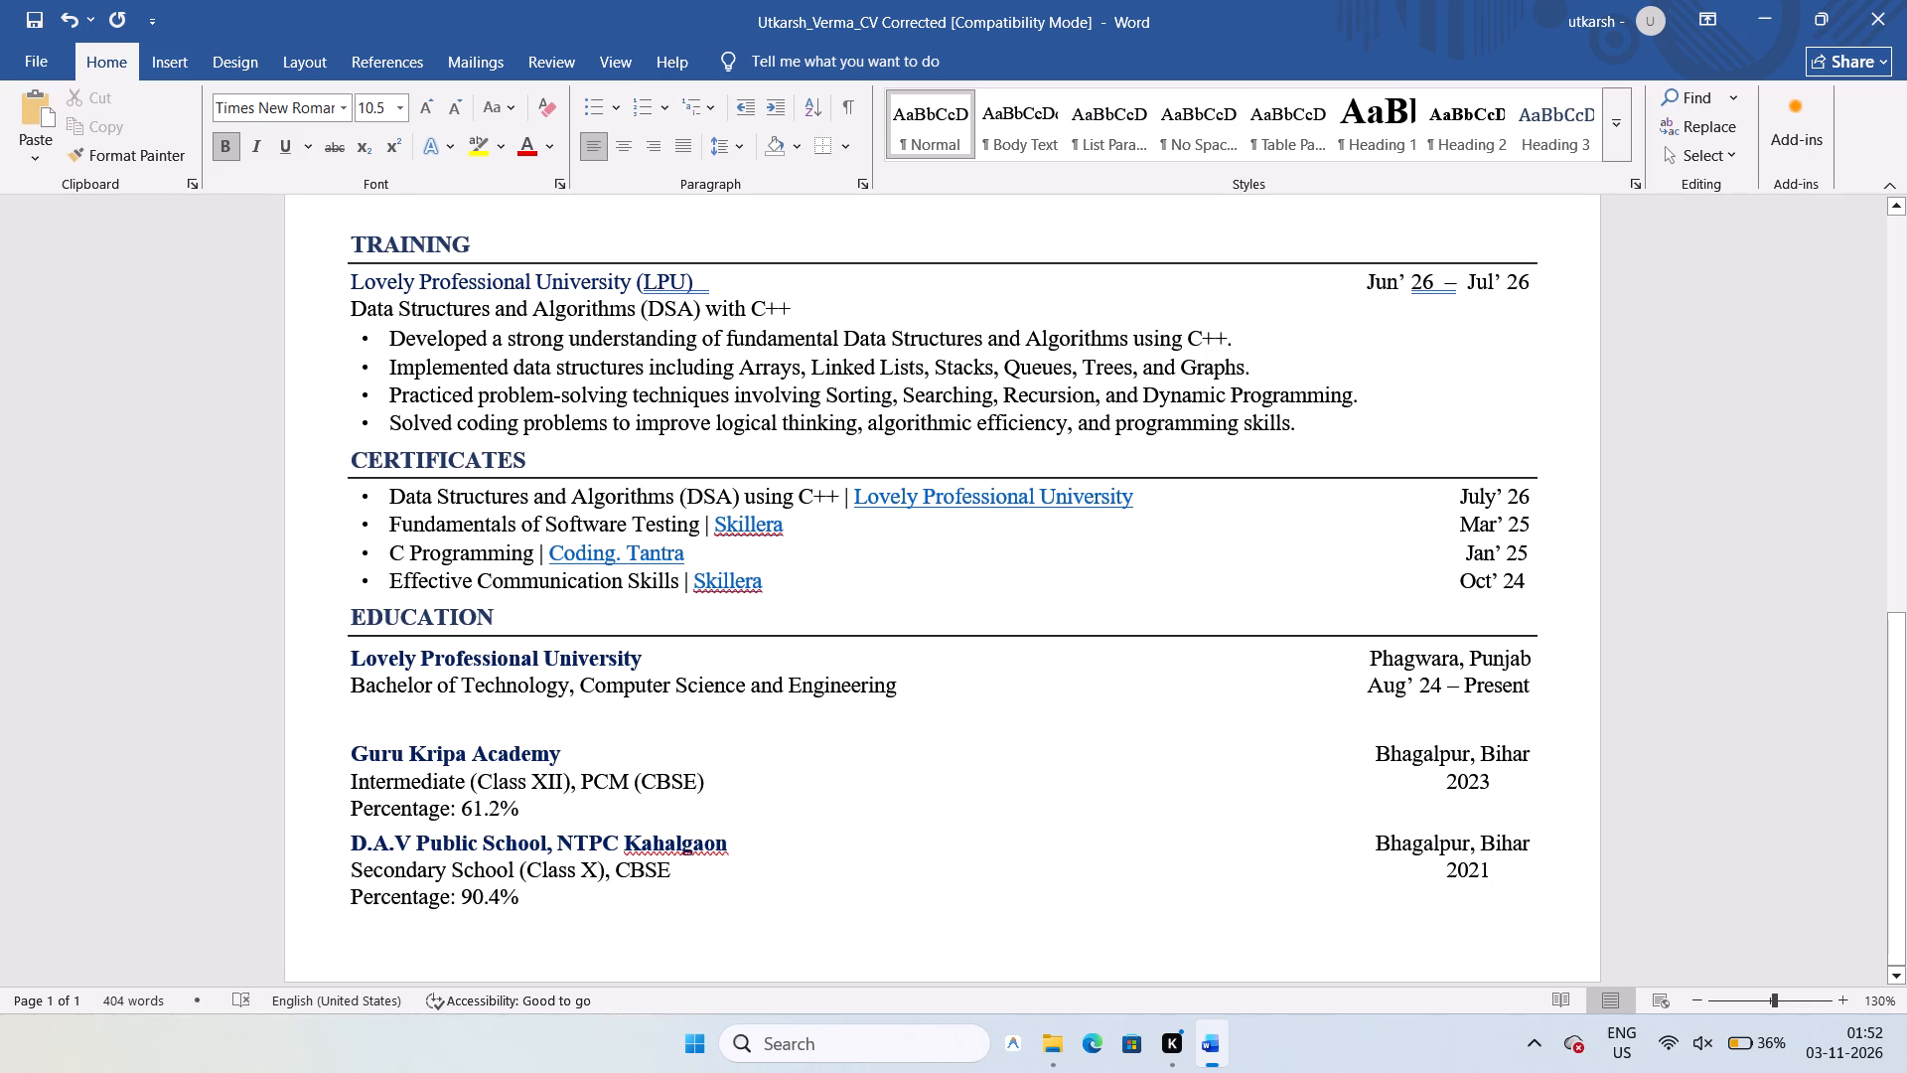
key("space")
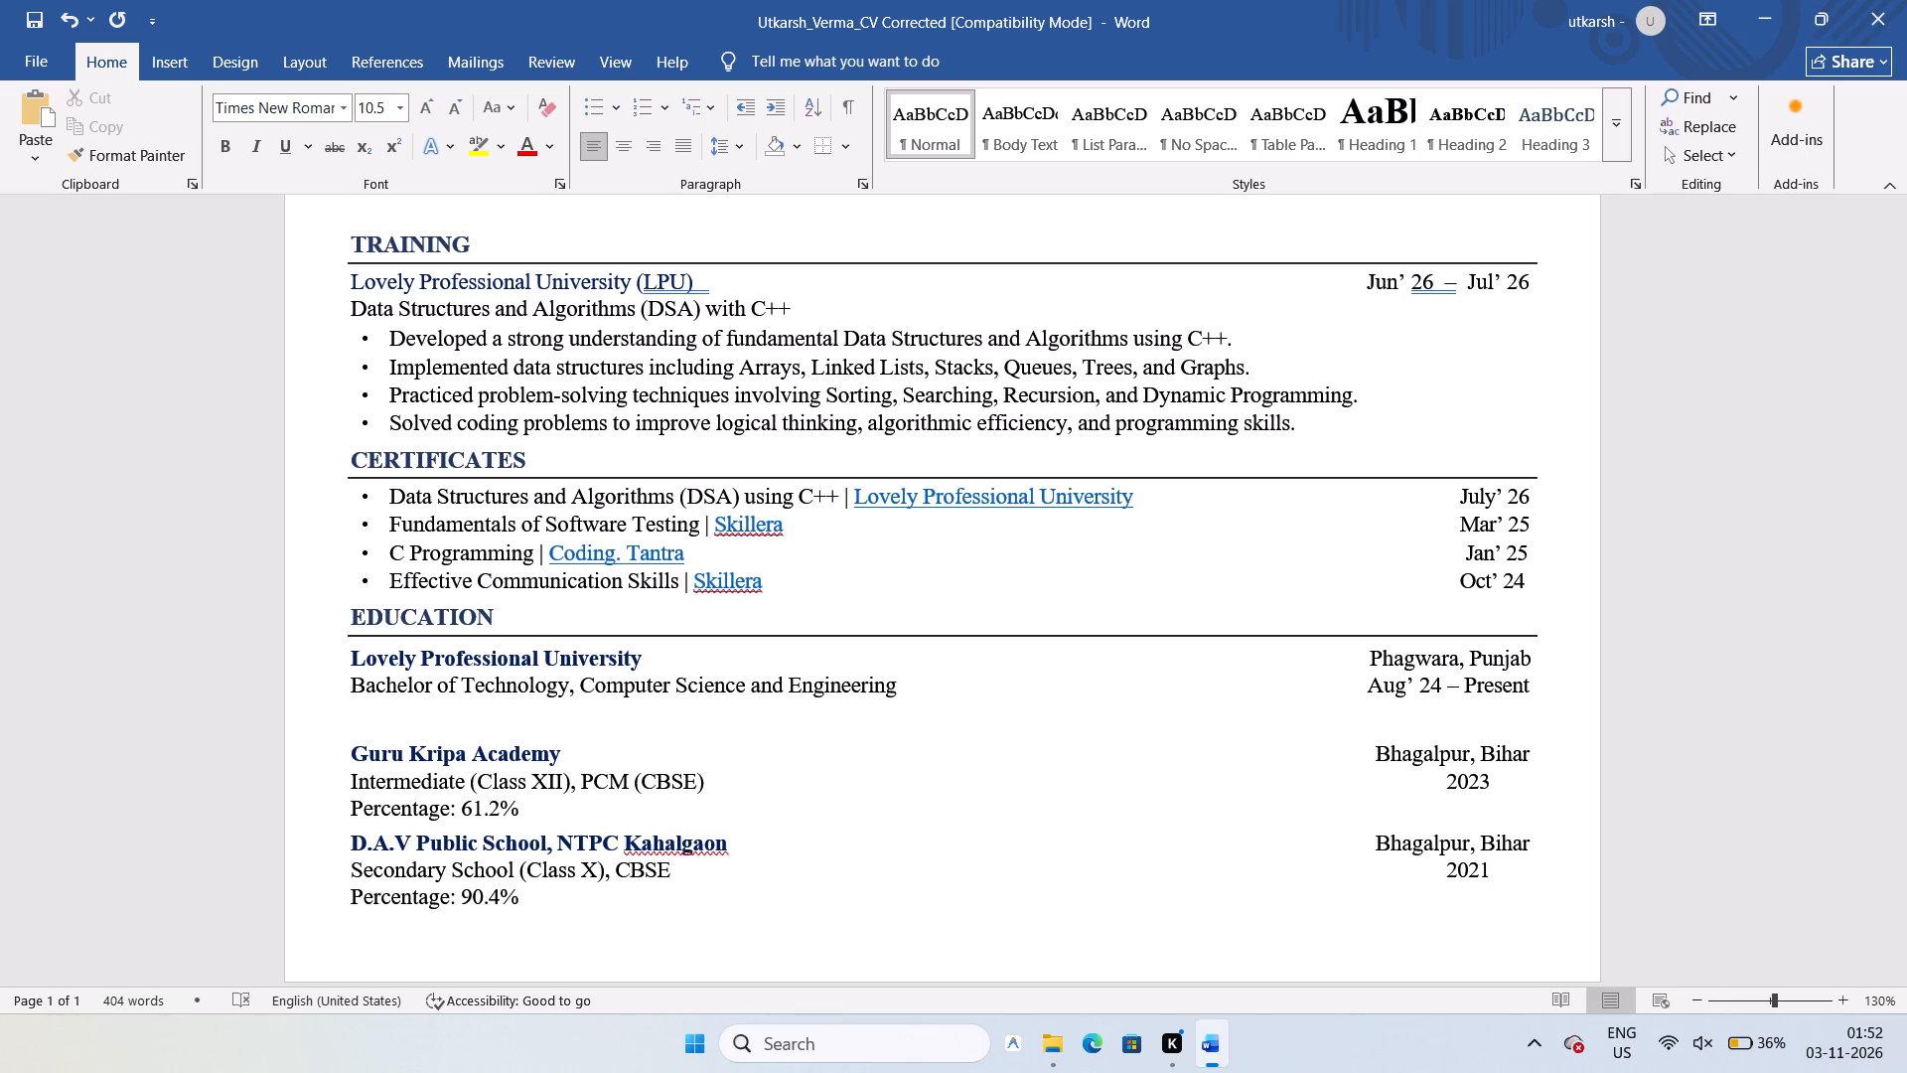
key("ctrl+v")
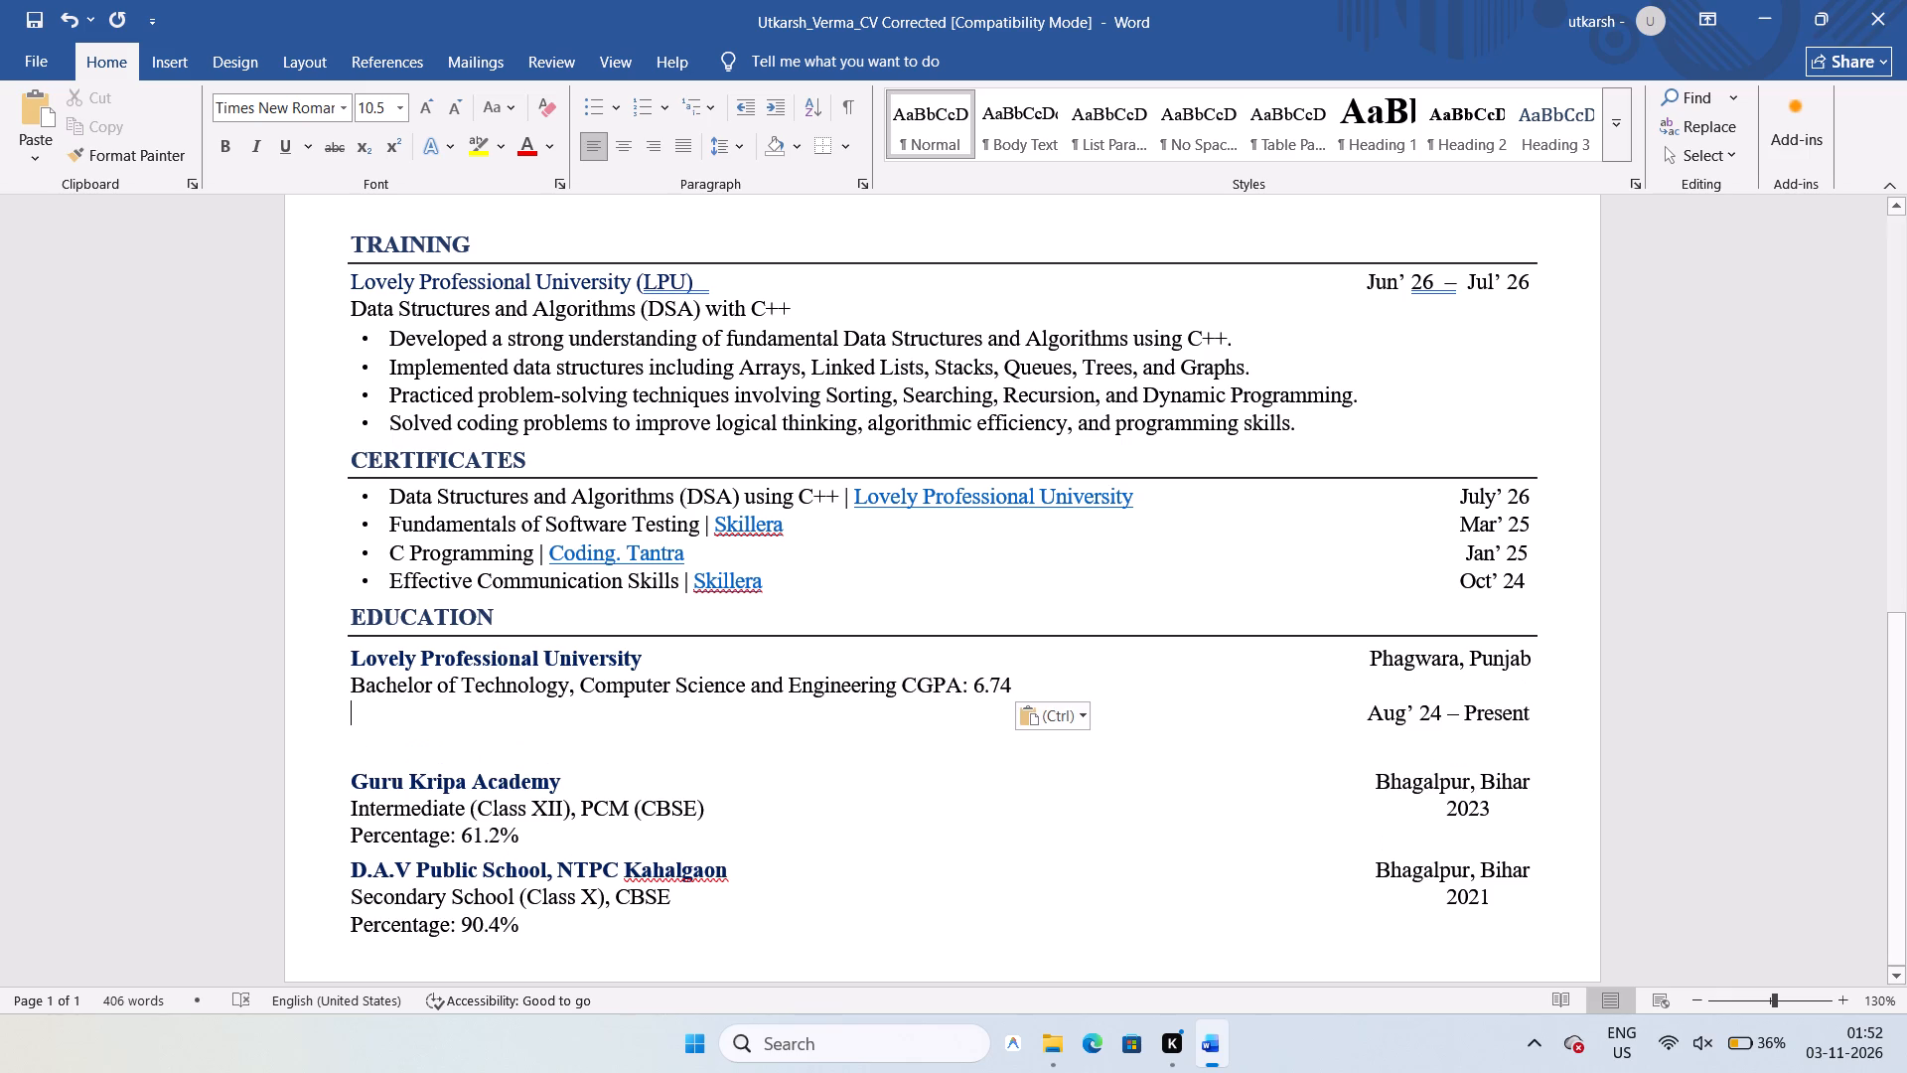
Insert a semicolon directly after "Engineering" to separate the degree from the CGPA.
left_click(895, 684)
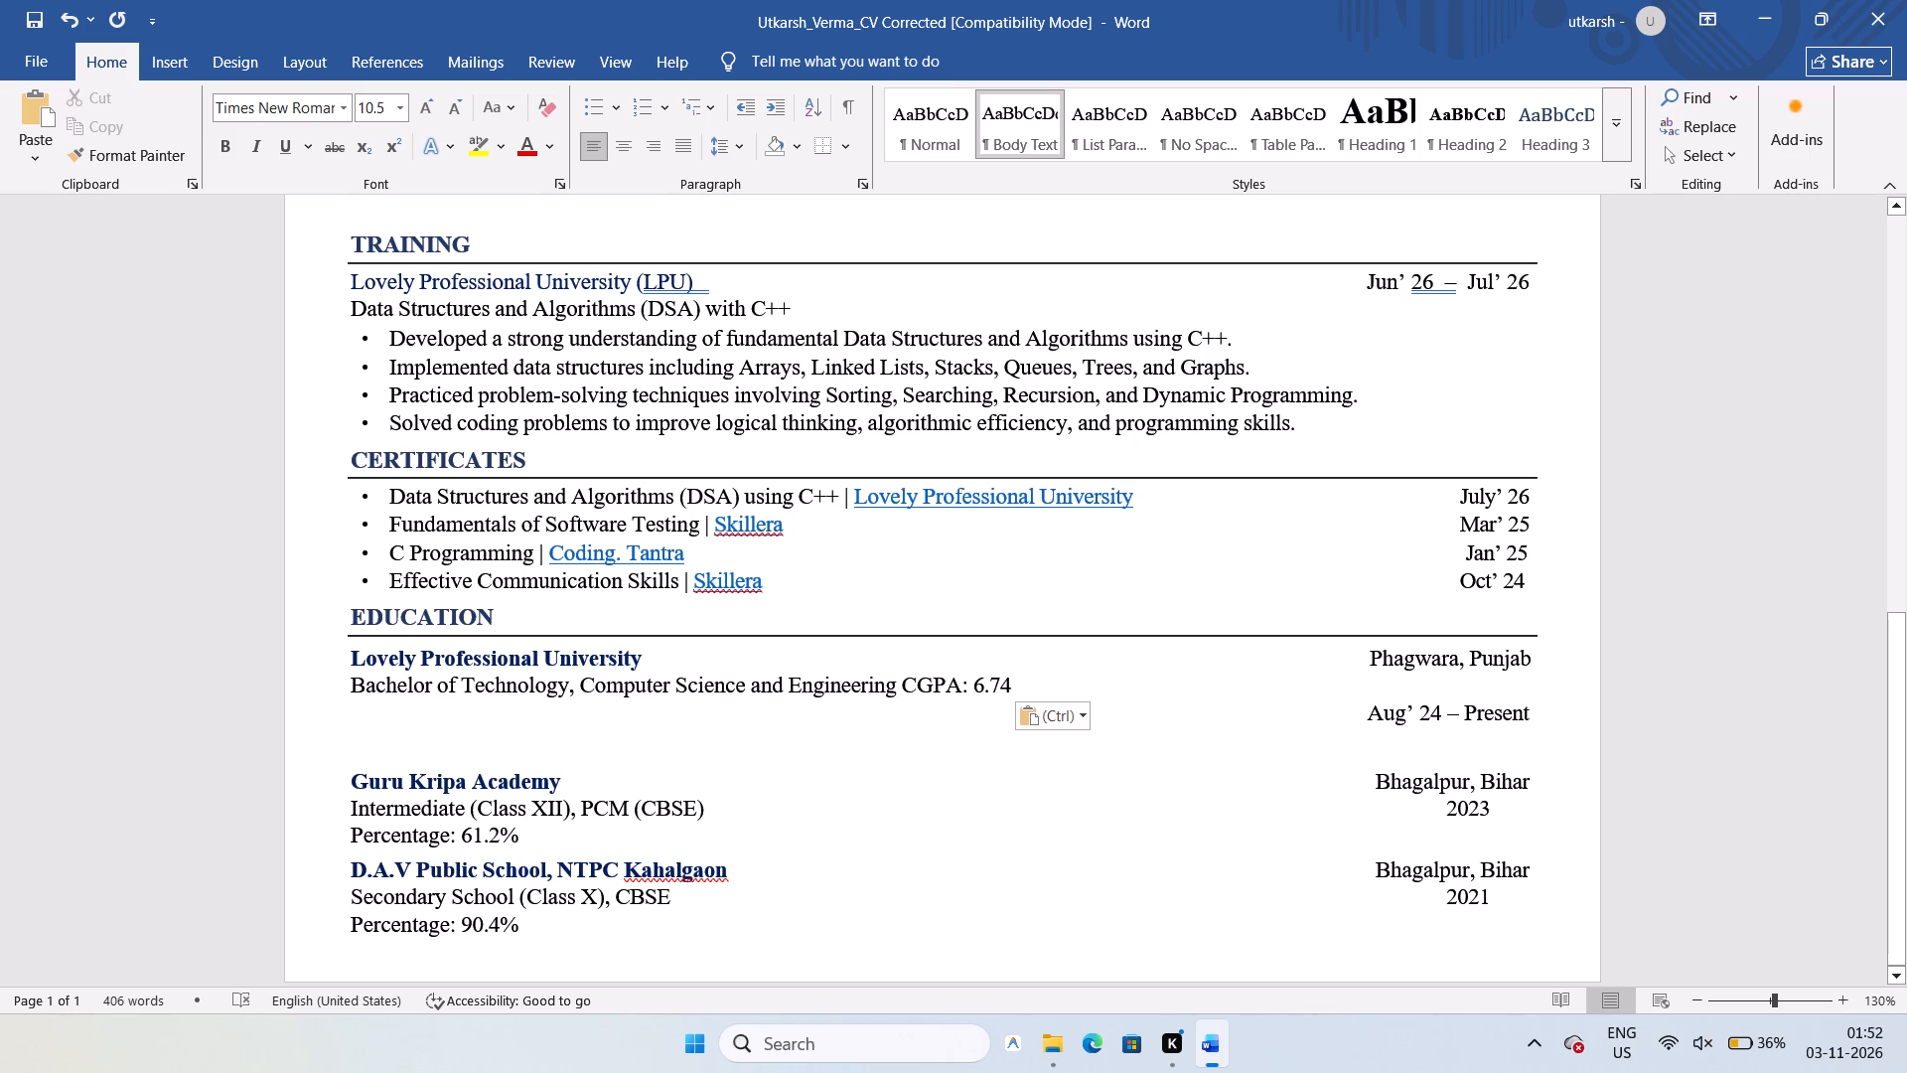
key("semicolon")
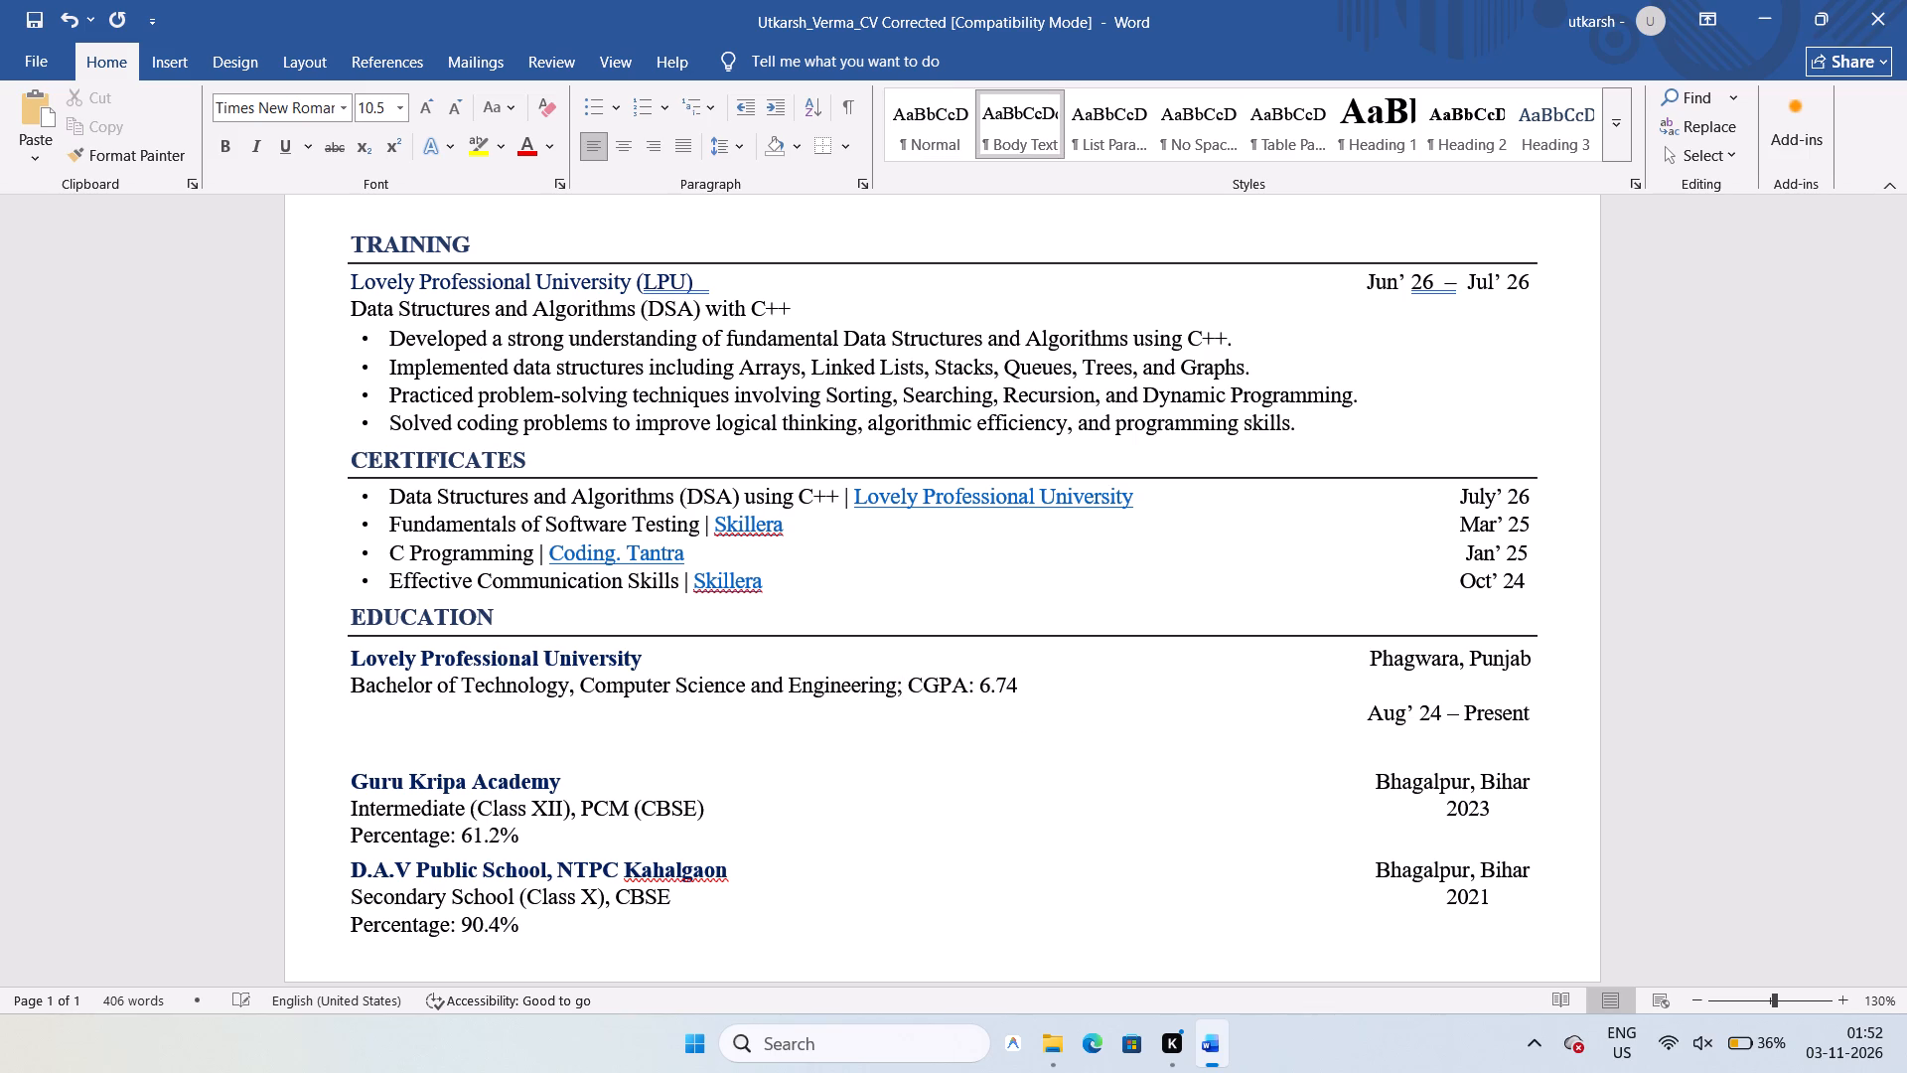
left_click(894, 685)
key("space")
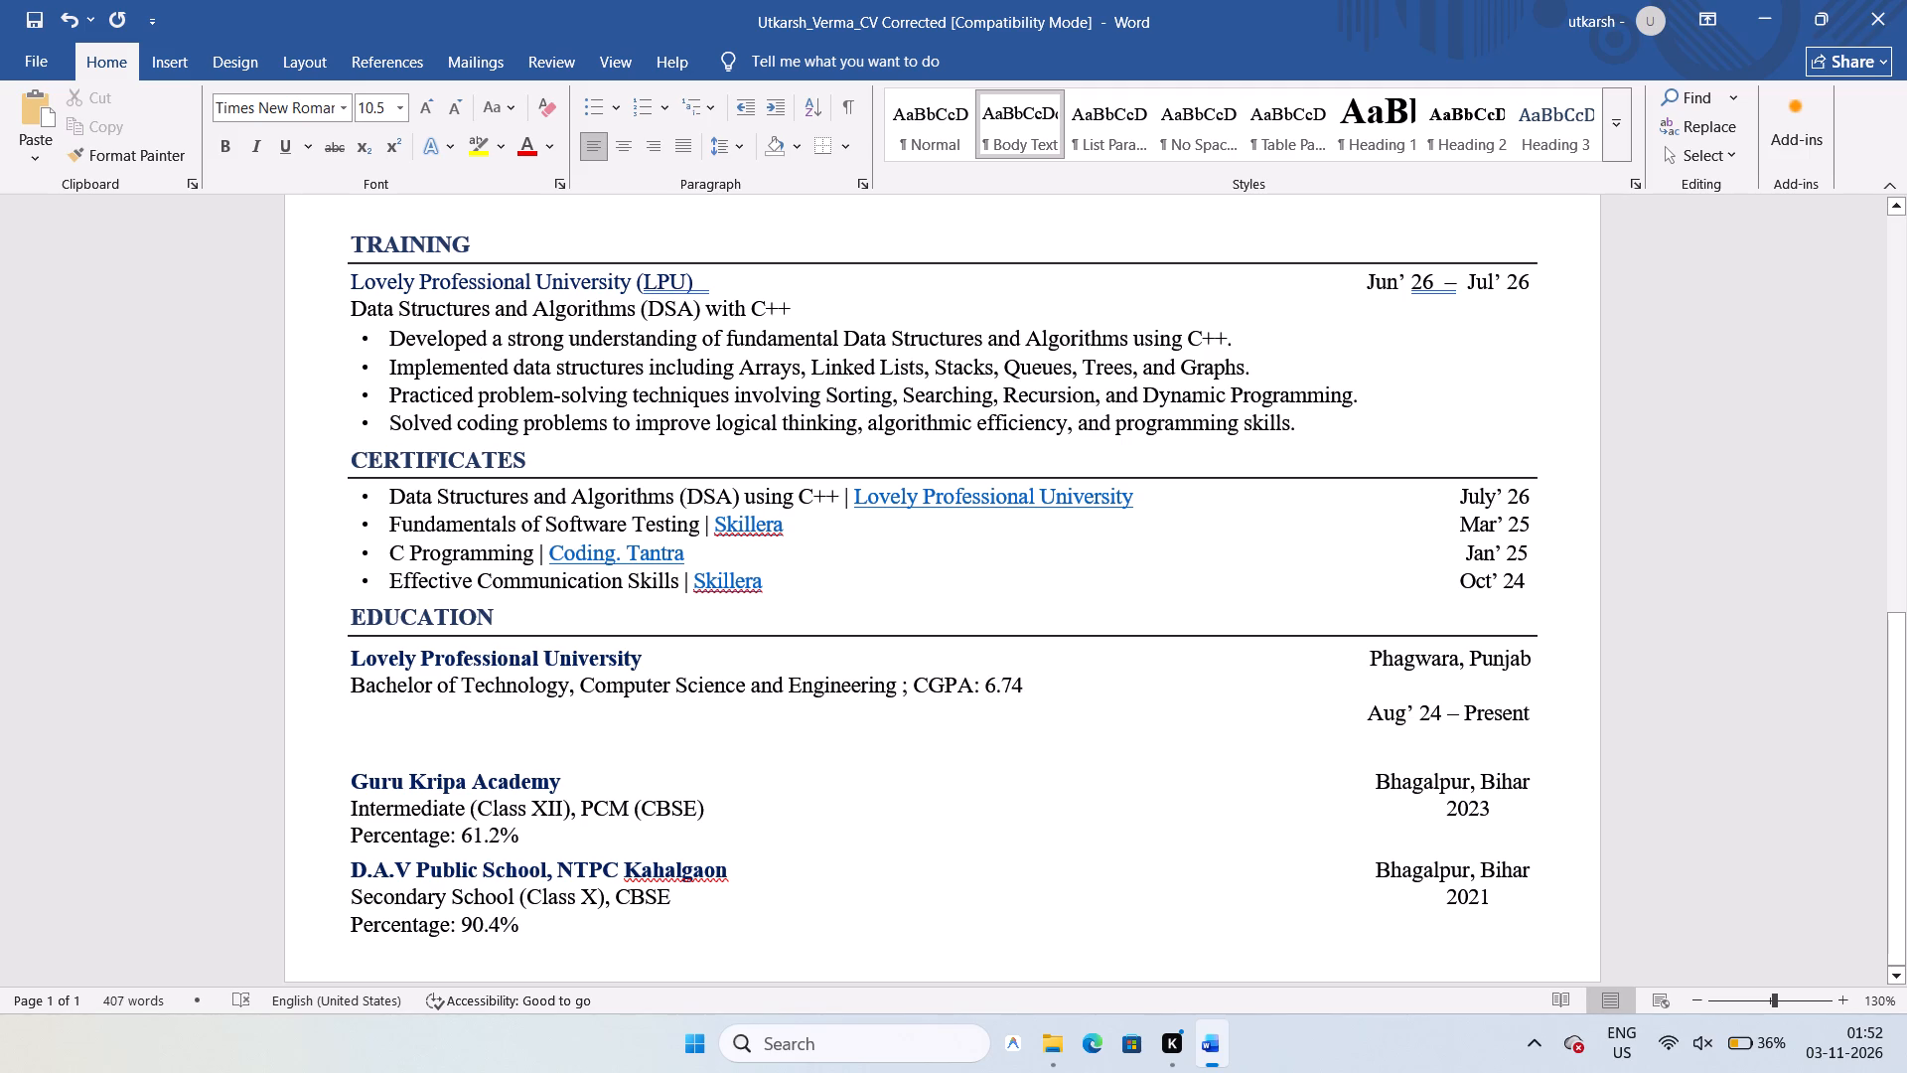
key("BackSpace")
left_click(1047, 688)
Remove the extra spacing directly before the "Aug’ 24 – Present" date in the university entry.
left_click(1361, 690)
left_click(1363, 713)
key("BackSpace")
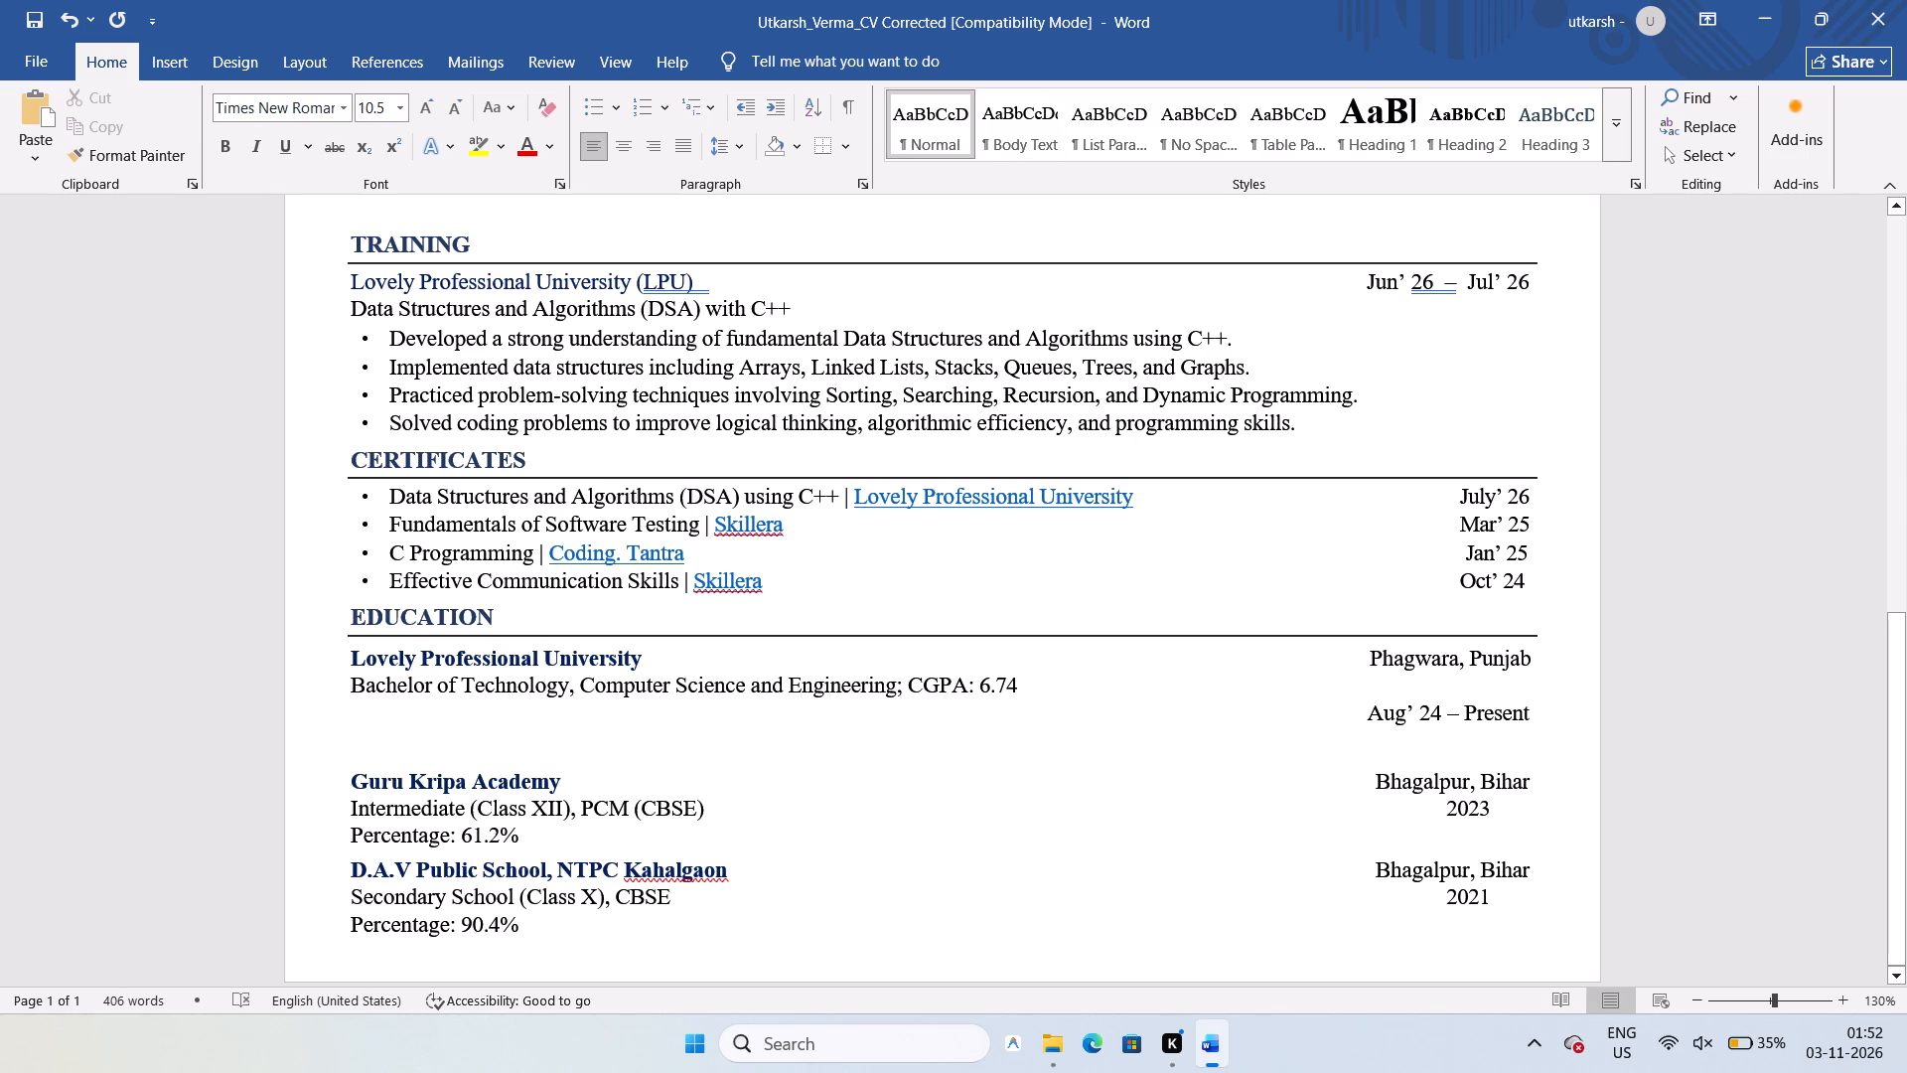
key("BackSpace")
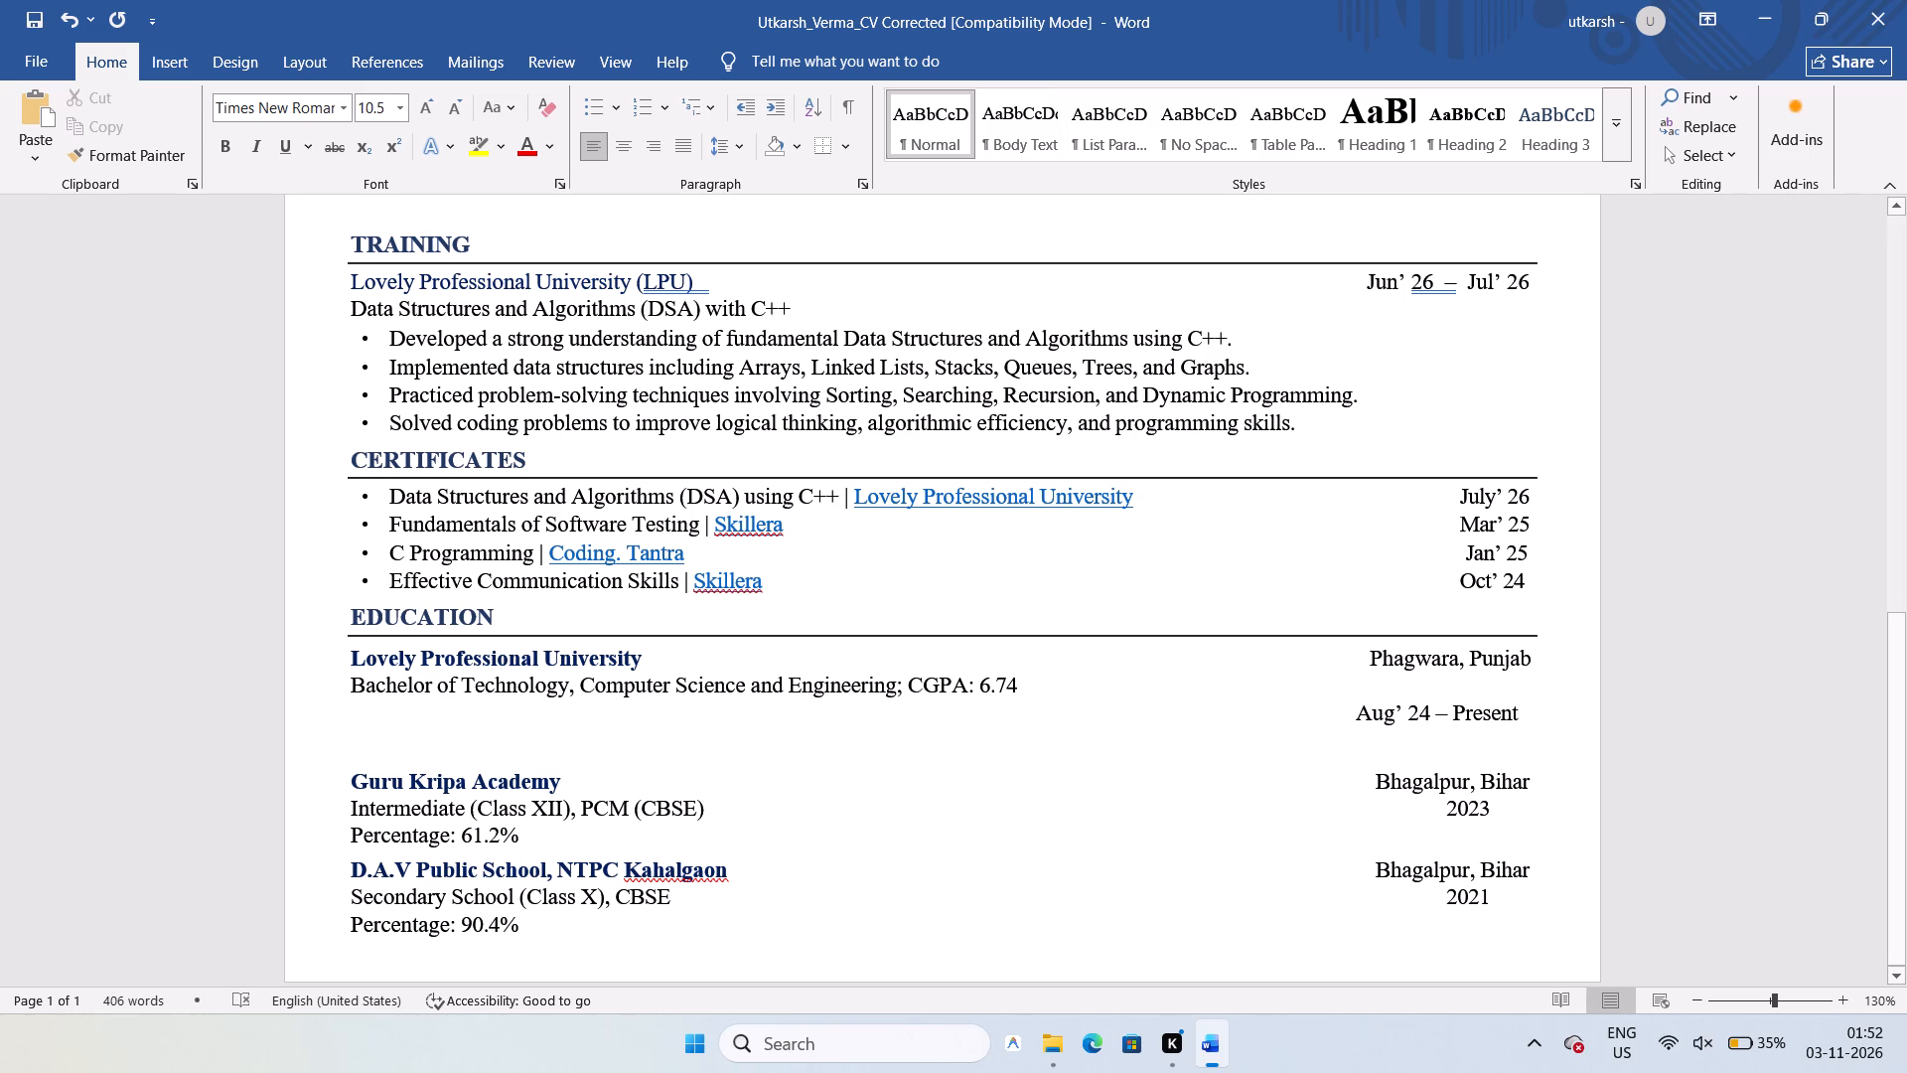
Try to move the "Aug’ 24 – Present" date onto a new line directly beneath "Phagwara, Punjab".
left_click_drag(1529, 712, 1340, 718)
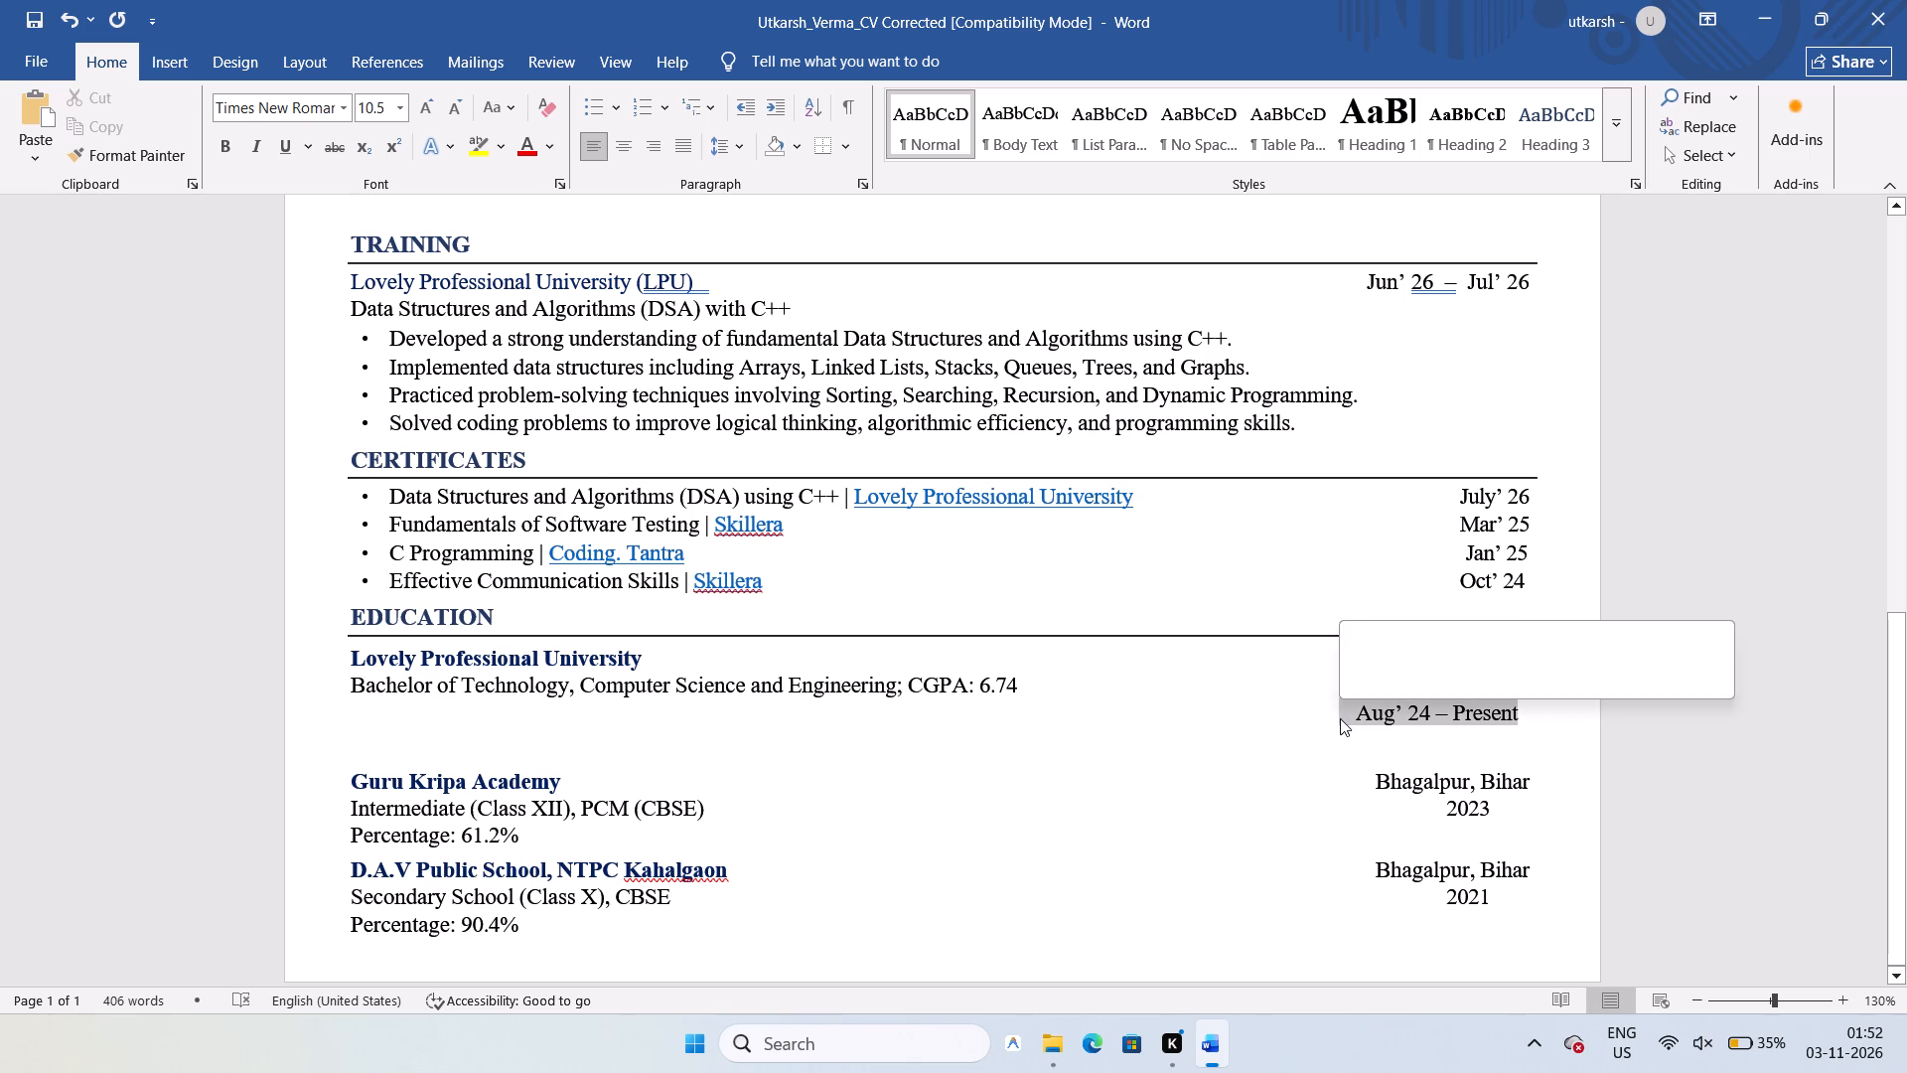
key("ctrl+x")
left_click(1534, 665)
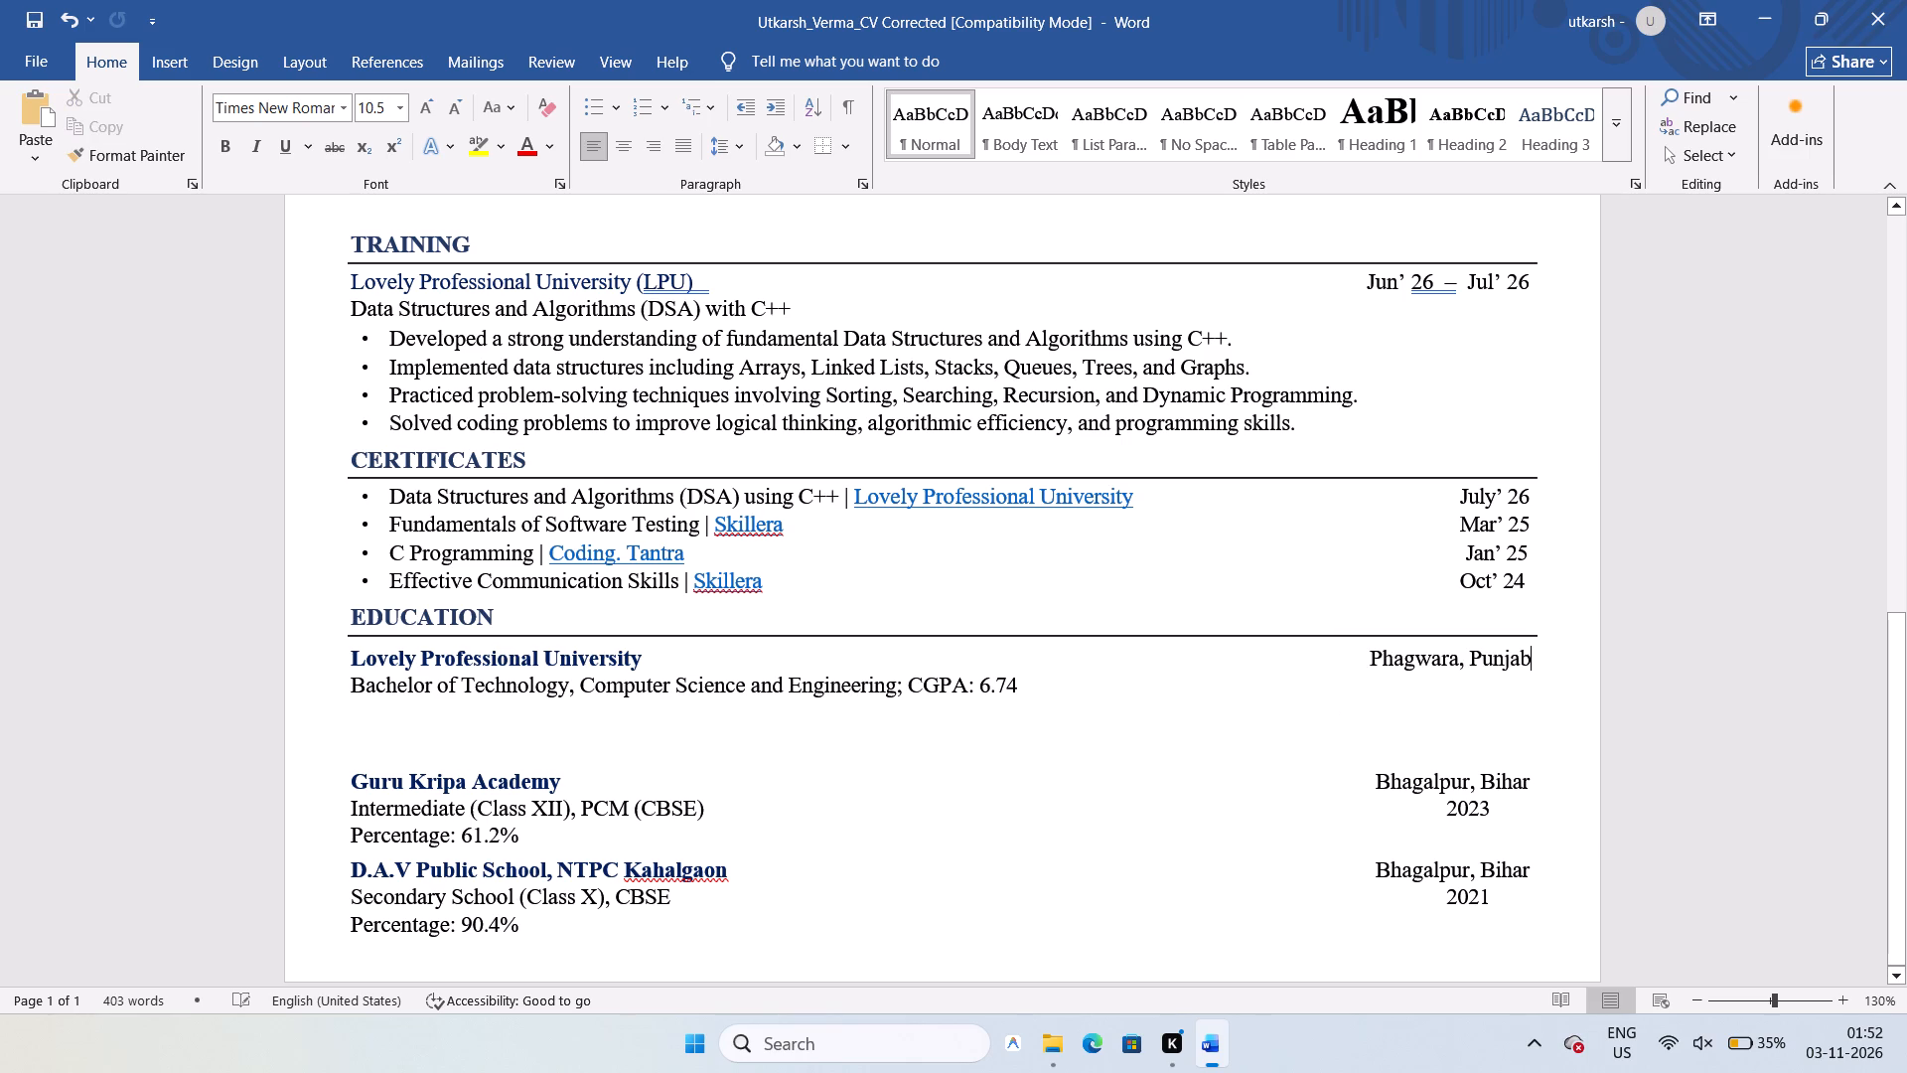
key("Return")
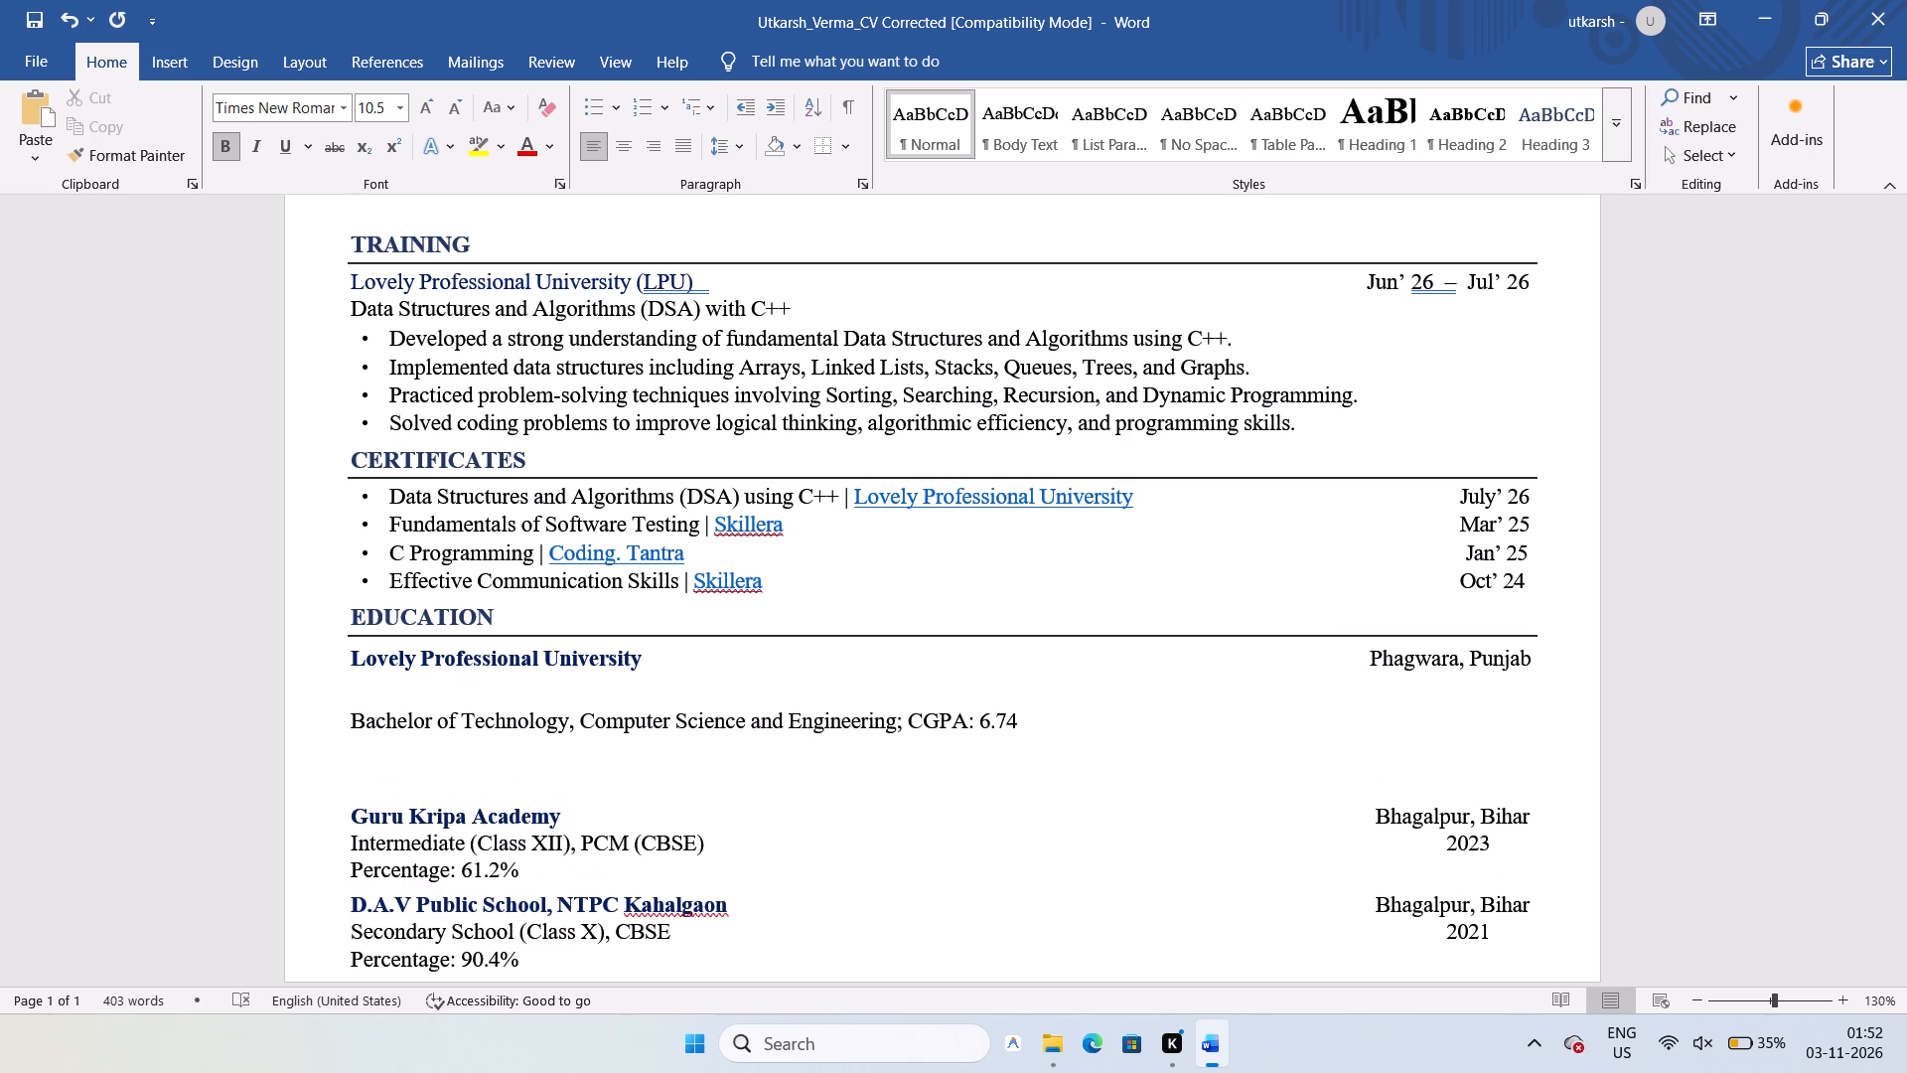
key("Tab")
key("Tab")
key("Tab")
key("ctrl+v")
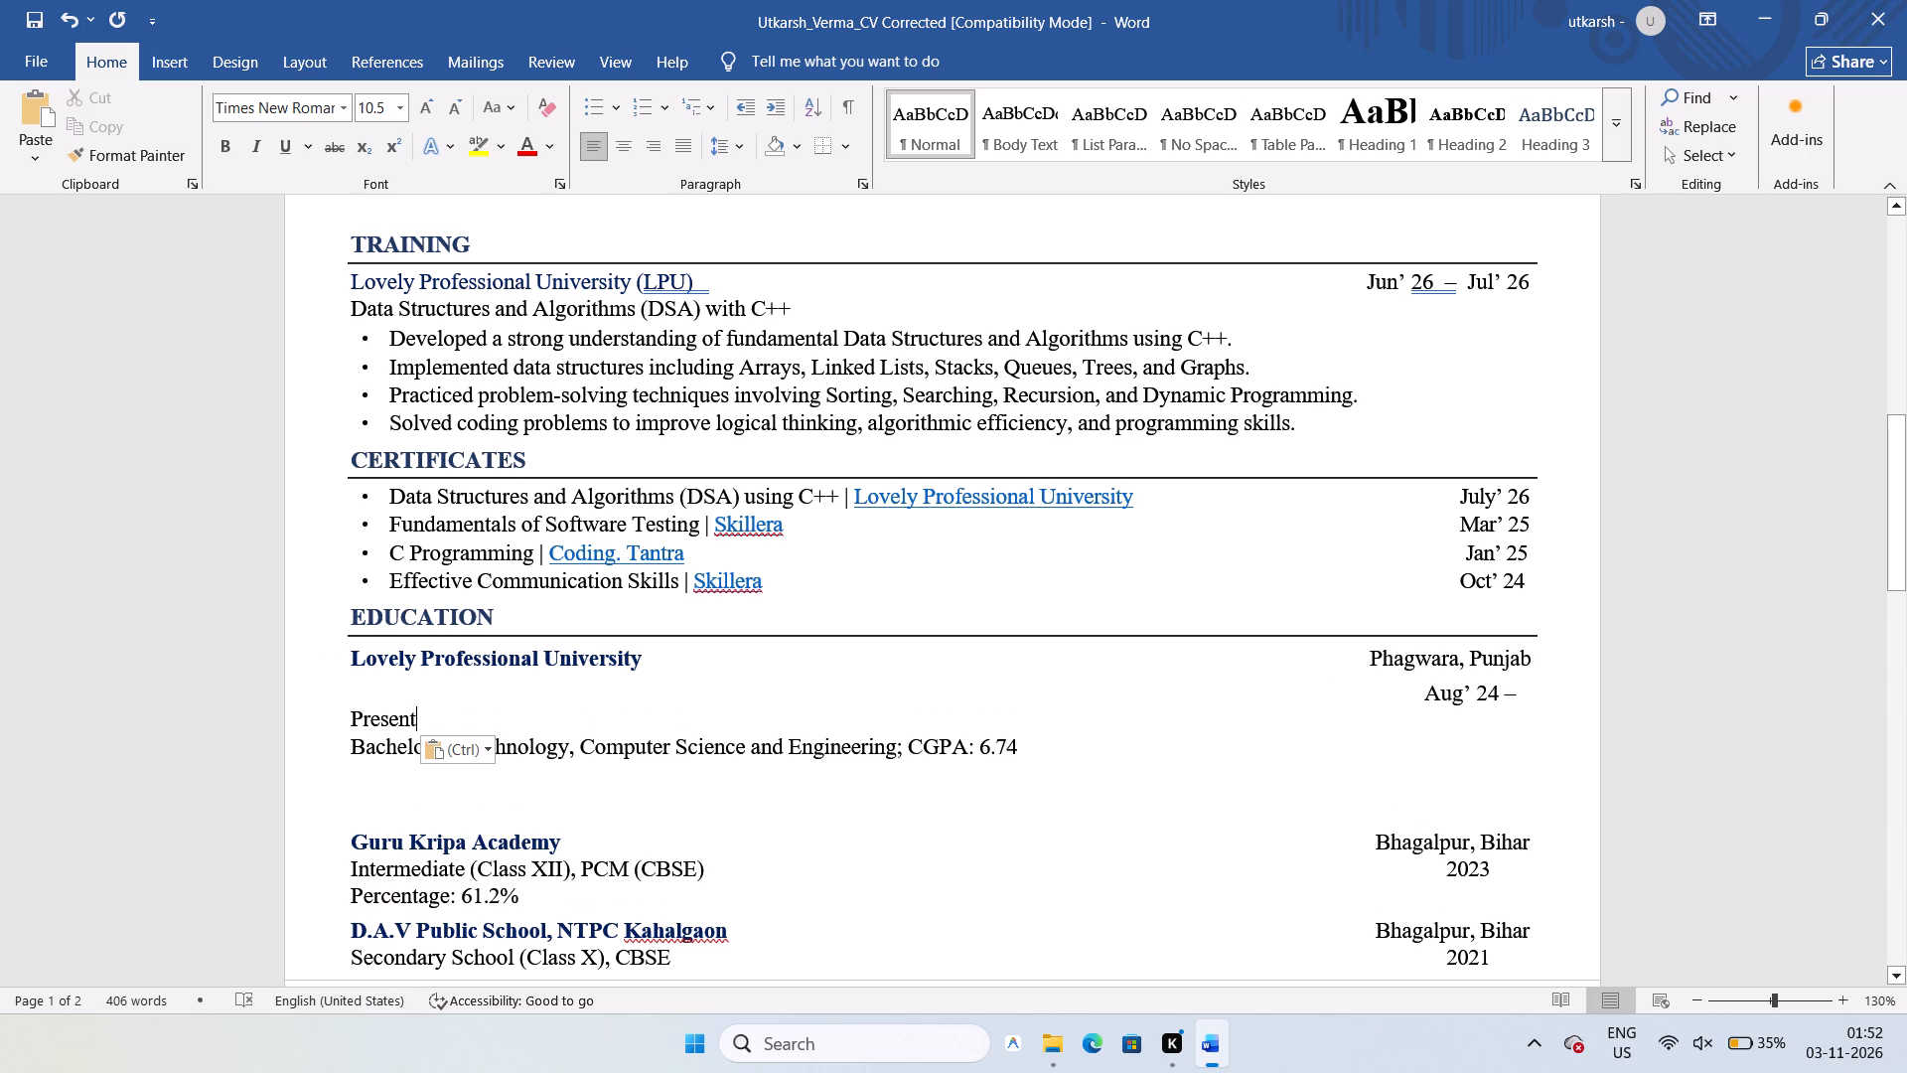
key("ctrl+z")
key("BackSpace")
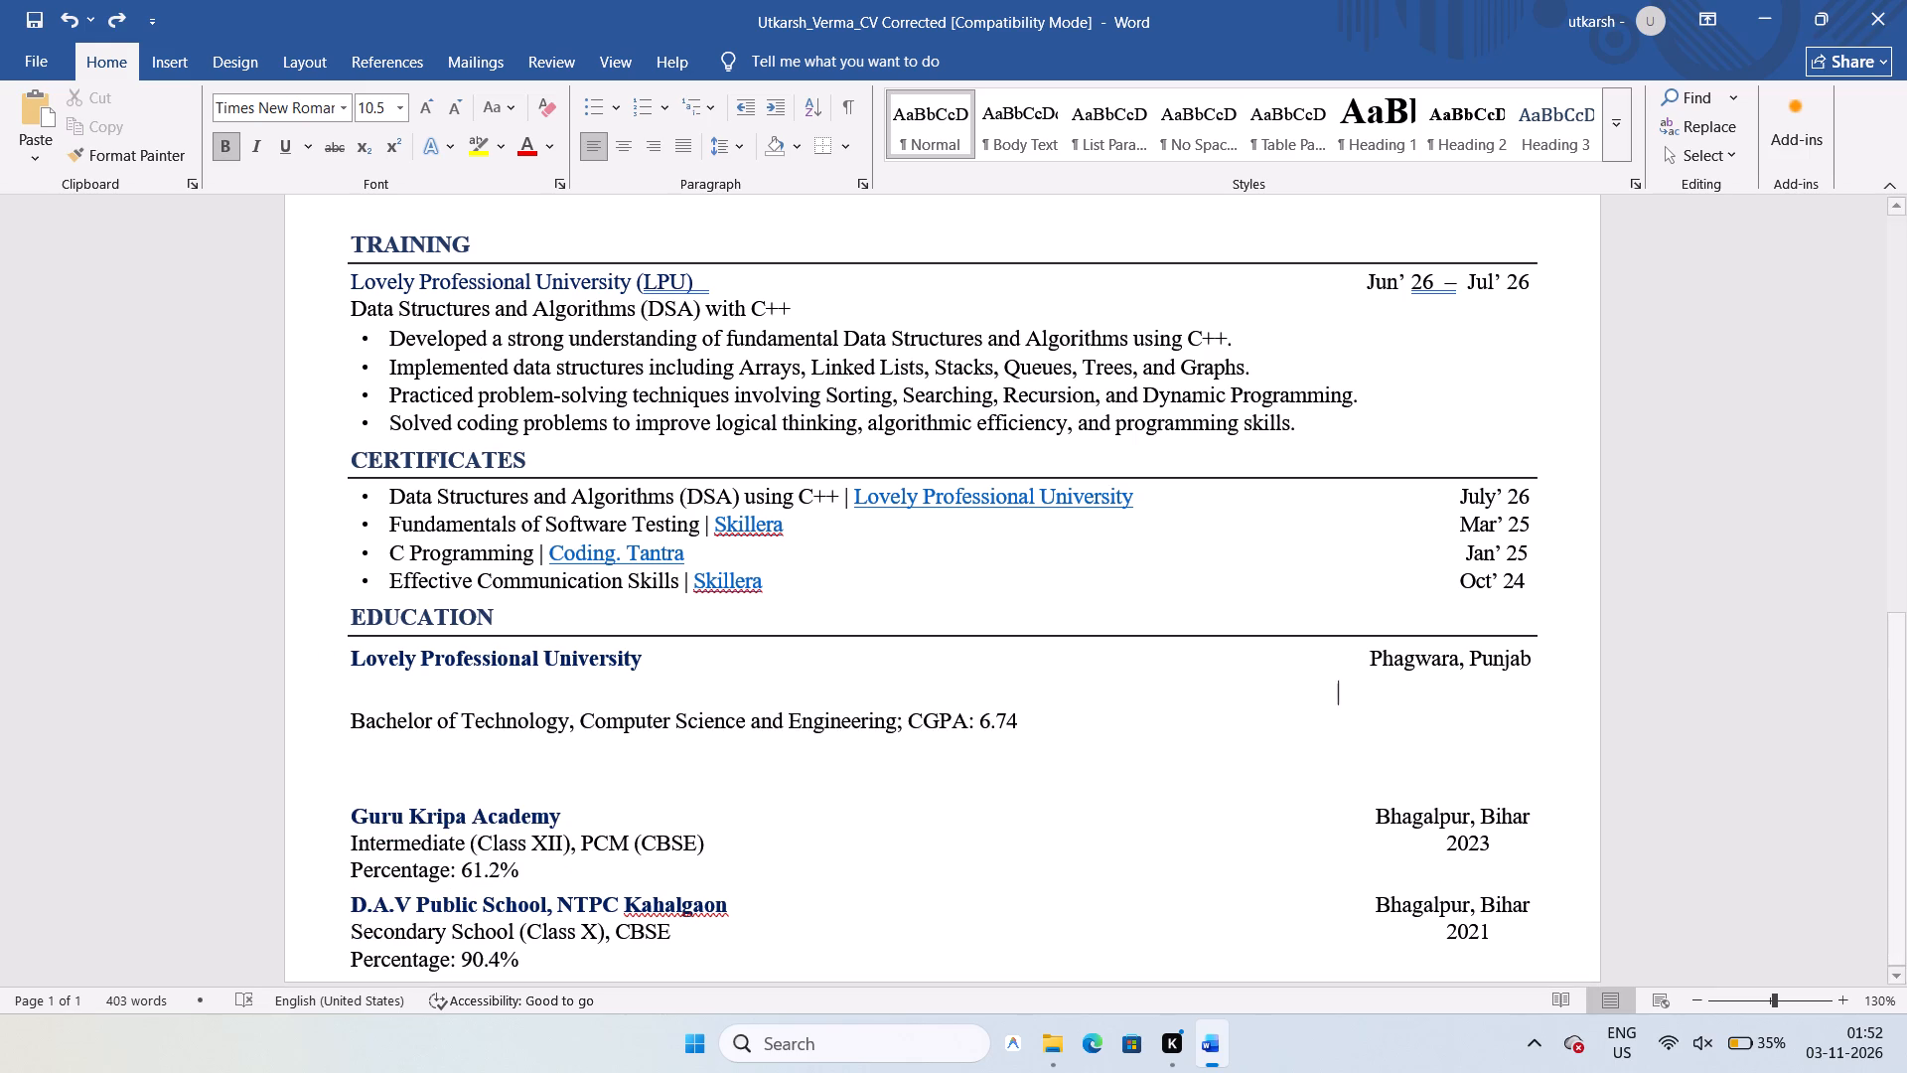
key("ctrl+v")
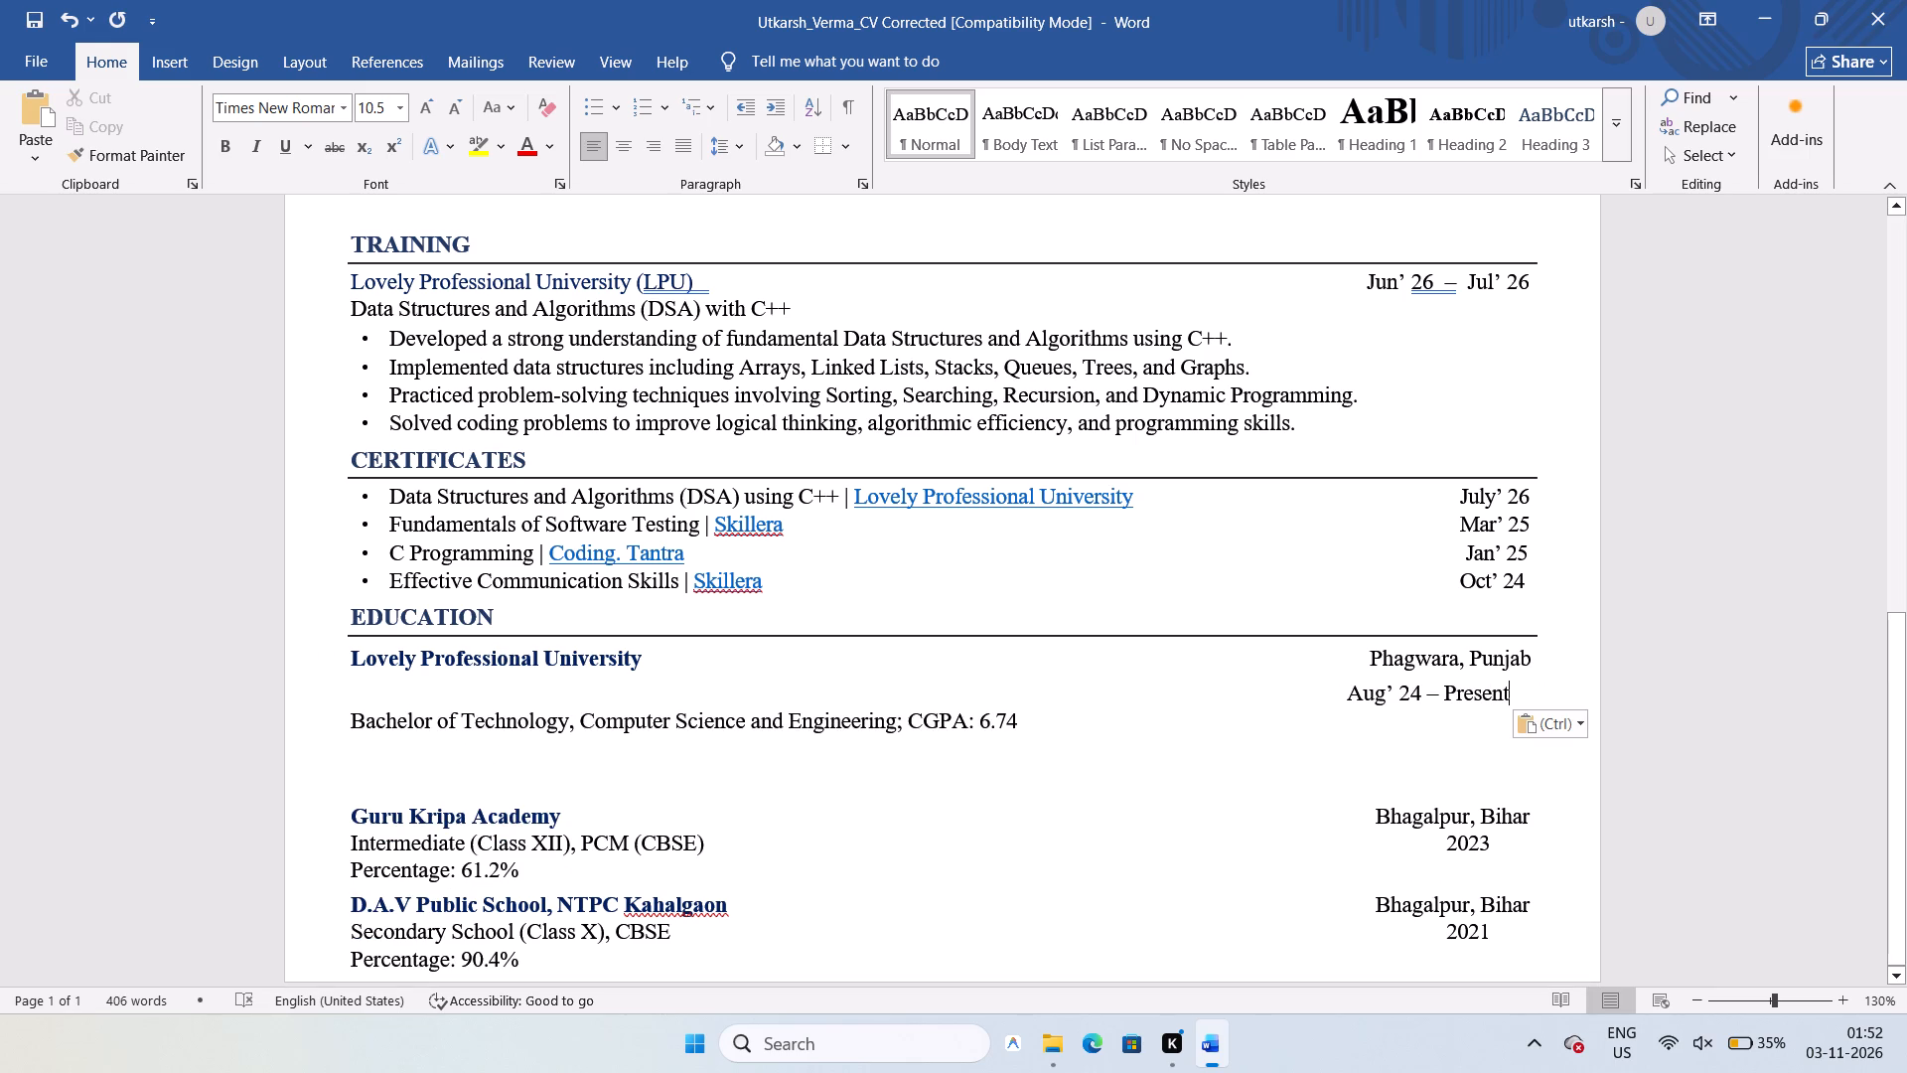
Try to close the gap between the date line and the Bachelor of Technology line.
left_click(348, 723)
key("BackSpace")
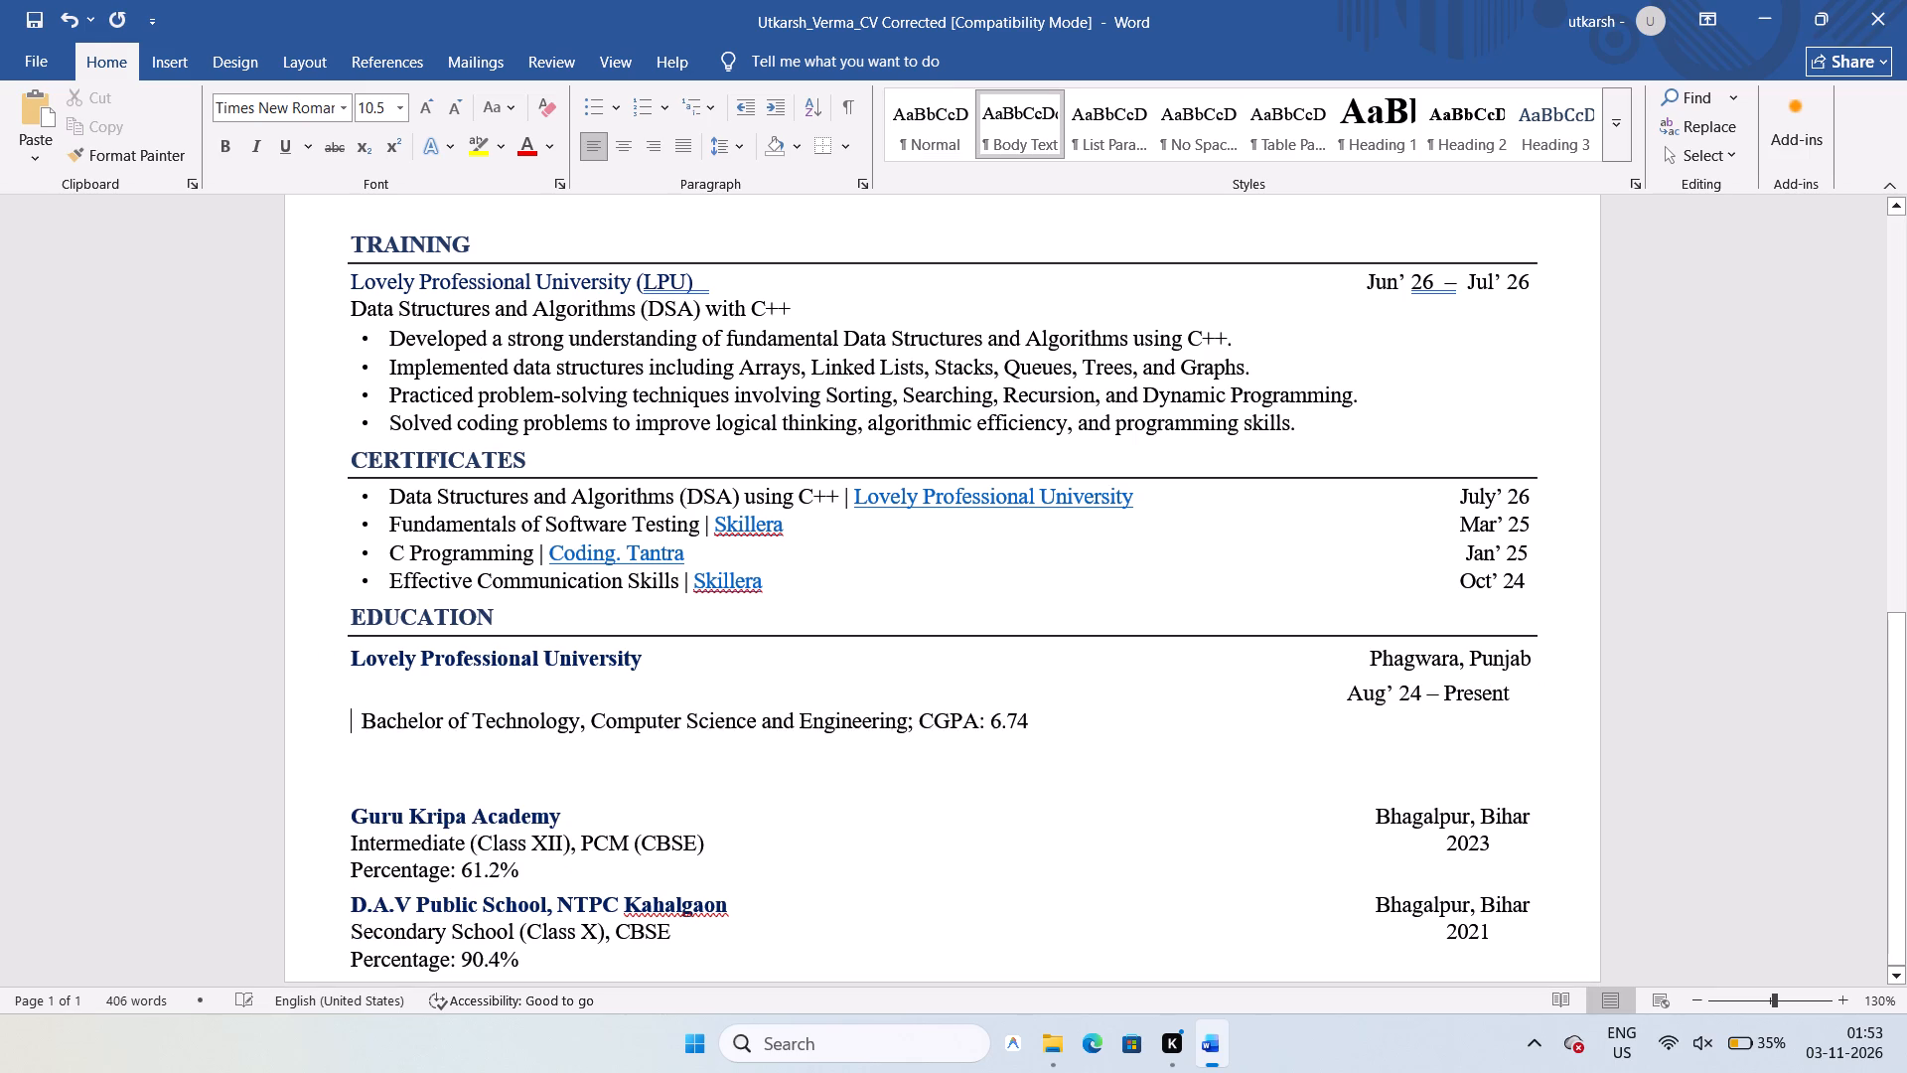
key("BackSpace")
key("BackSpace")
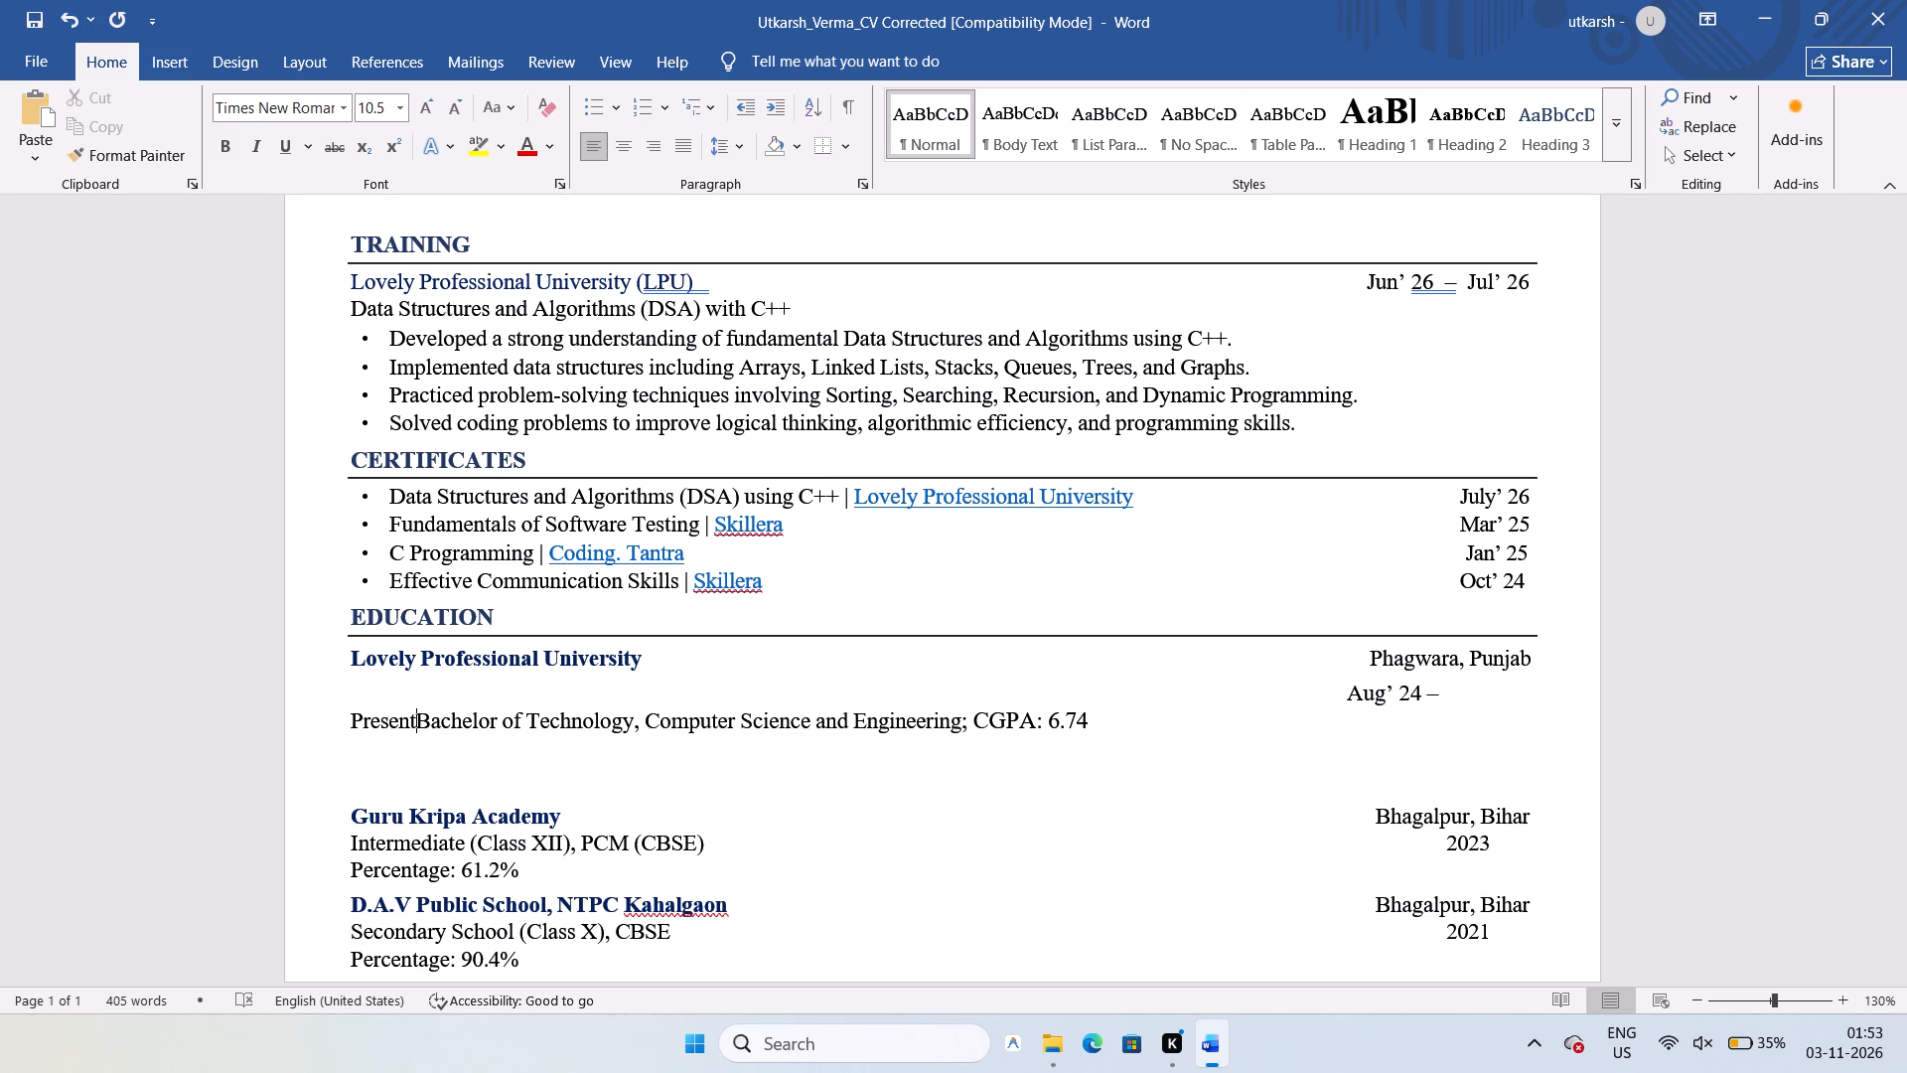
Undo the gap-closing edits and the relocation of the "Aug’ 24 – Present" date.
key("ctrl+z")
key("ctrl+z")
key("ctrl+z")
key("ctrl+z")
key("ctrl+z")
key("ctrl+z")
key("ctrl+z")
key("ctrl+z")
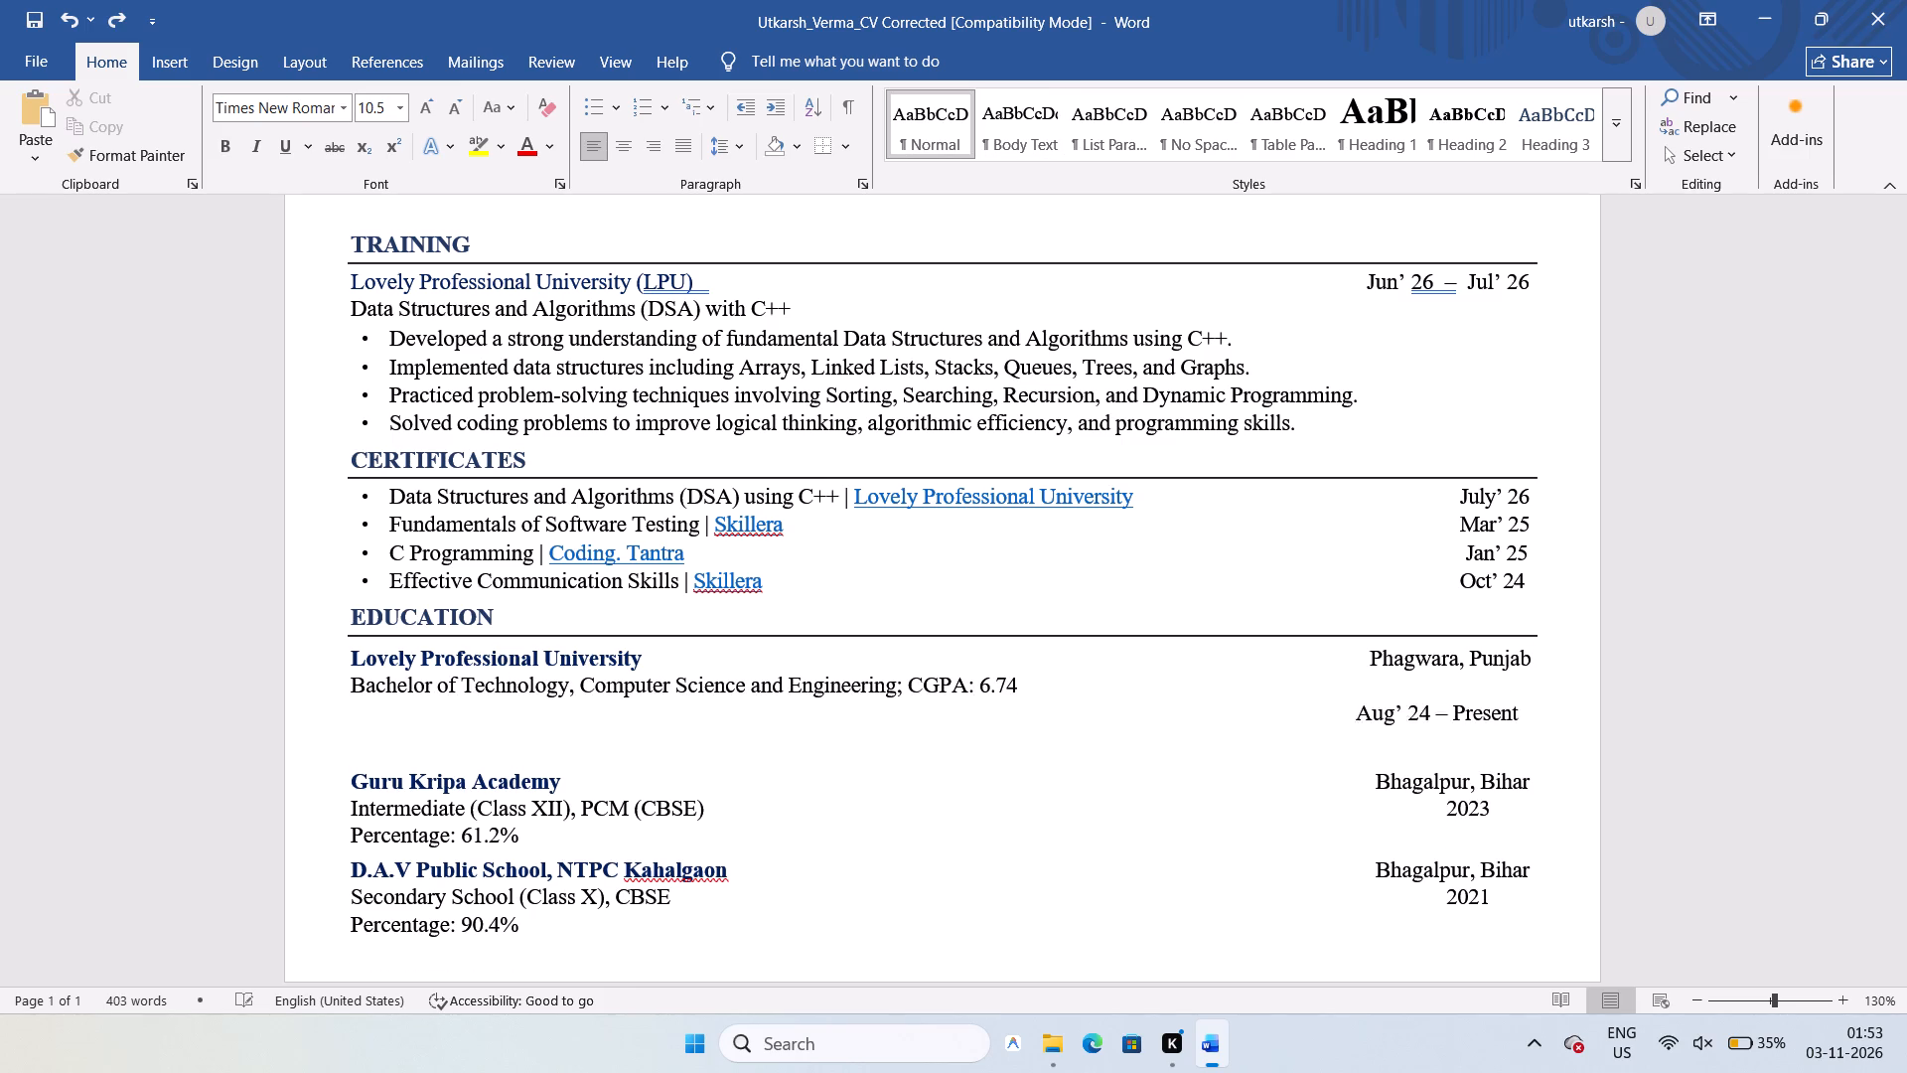
Minimize the CV document to return to the Downloads folder.
left_click(1784, 14)
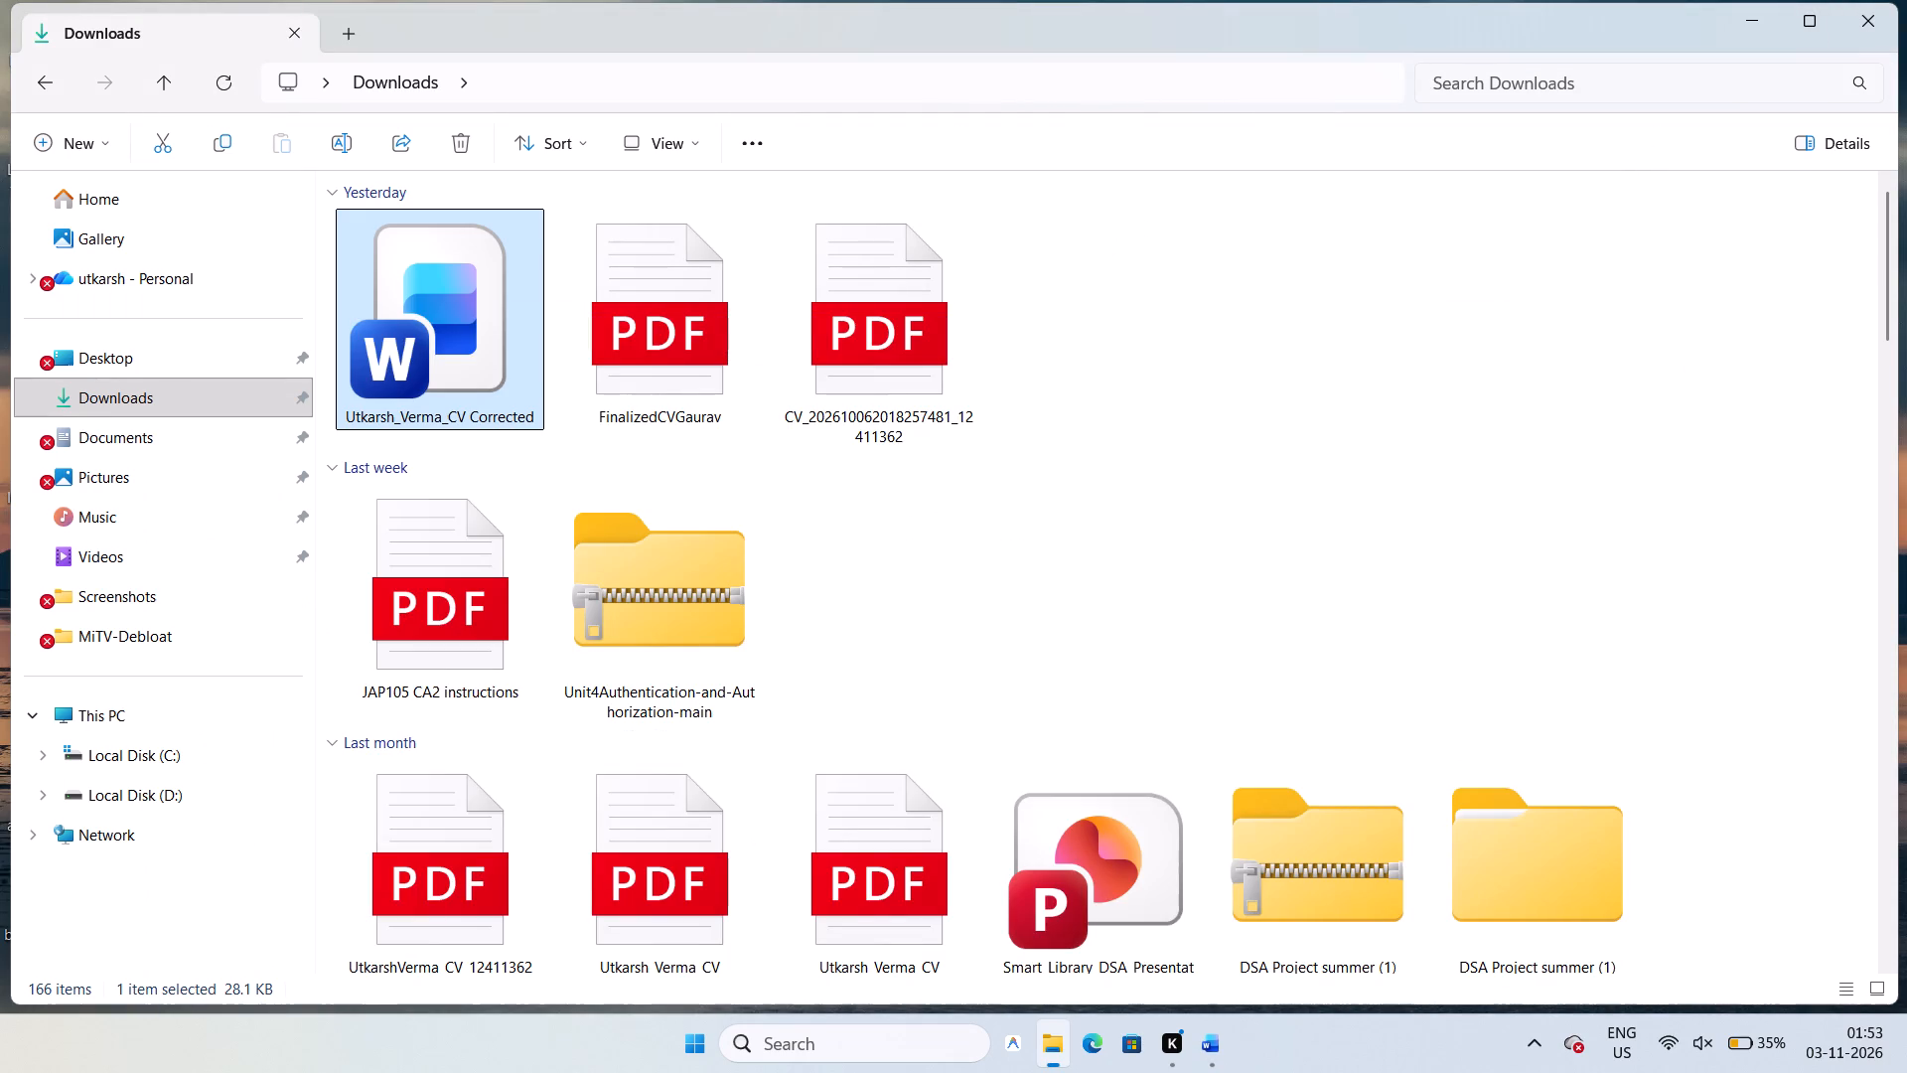
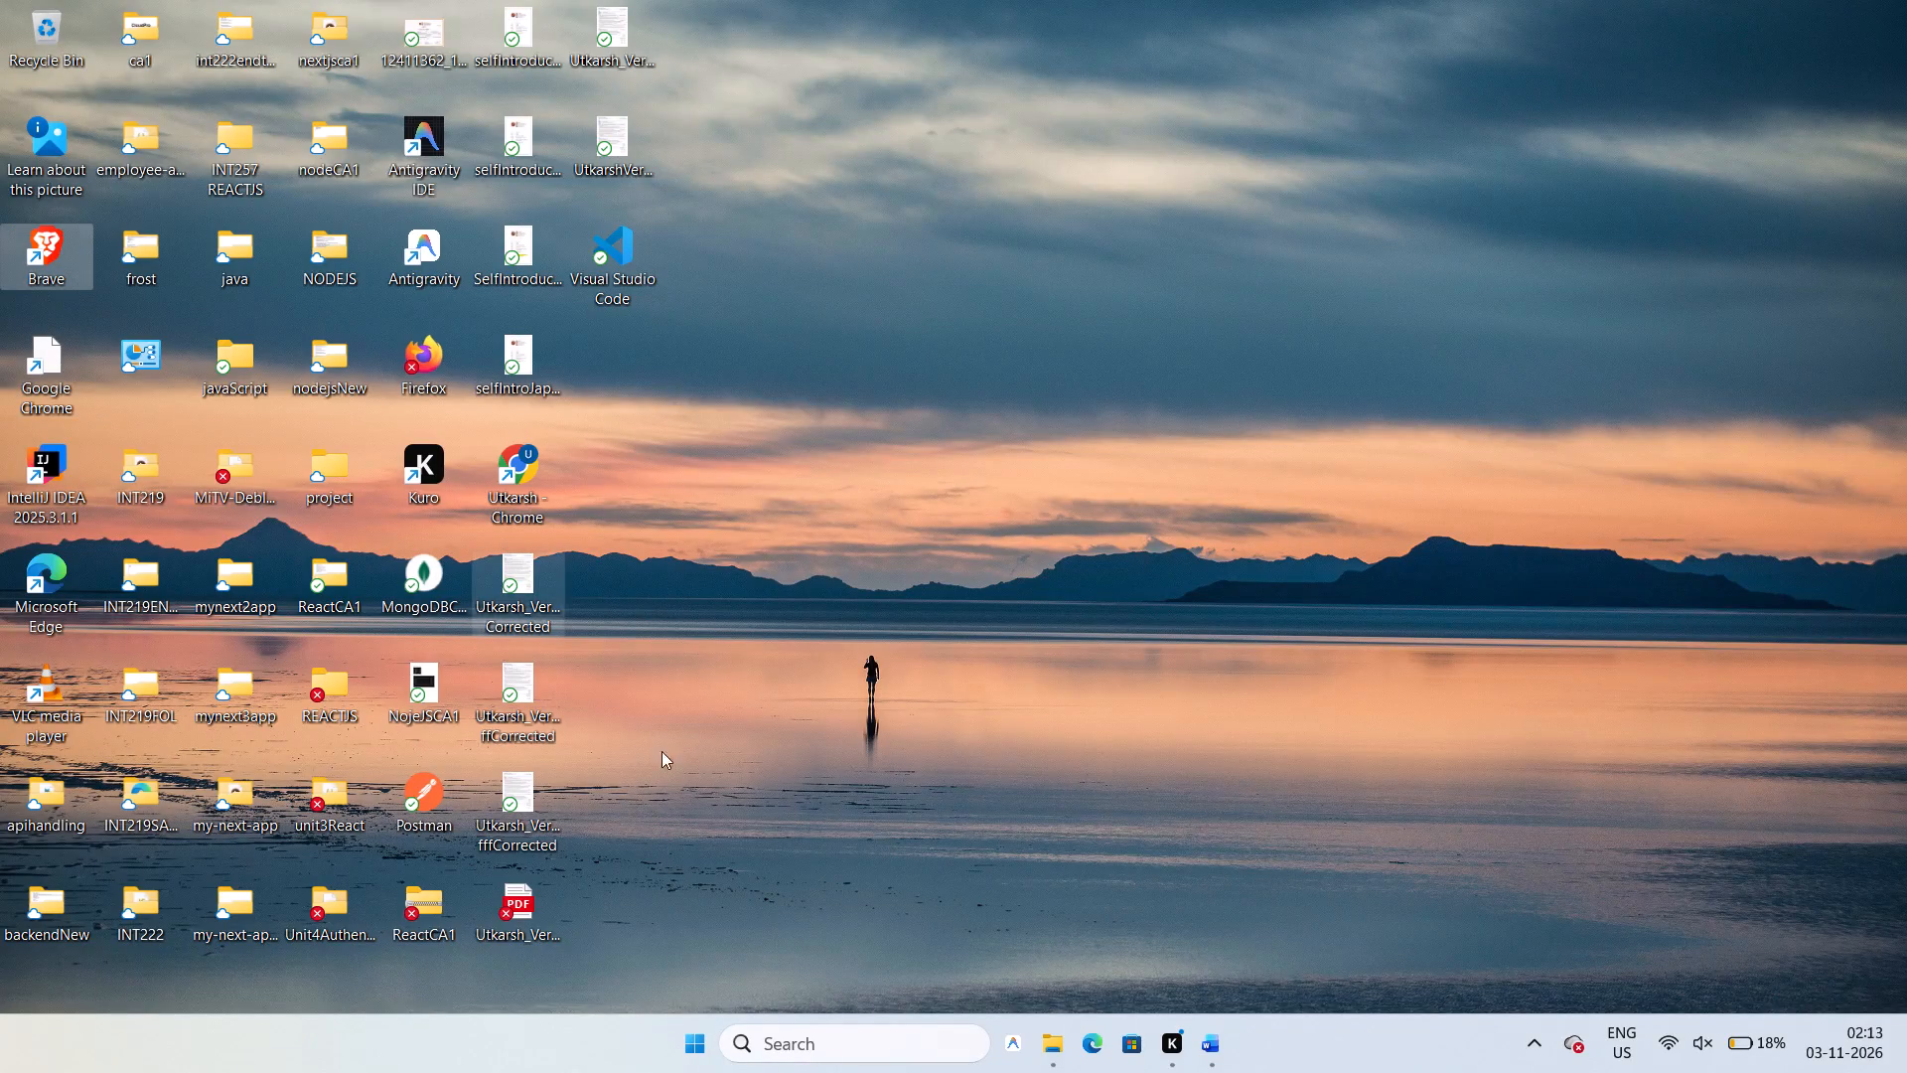
Reopen the CV document and undo all the earlier Education edits, back to "CGPA: 6.74" on its own line.
left_click(1212, 1049)
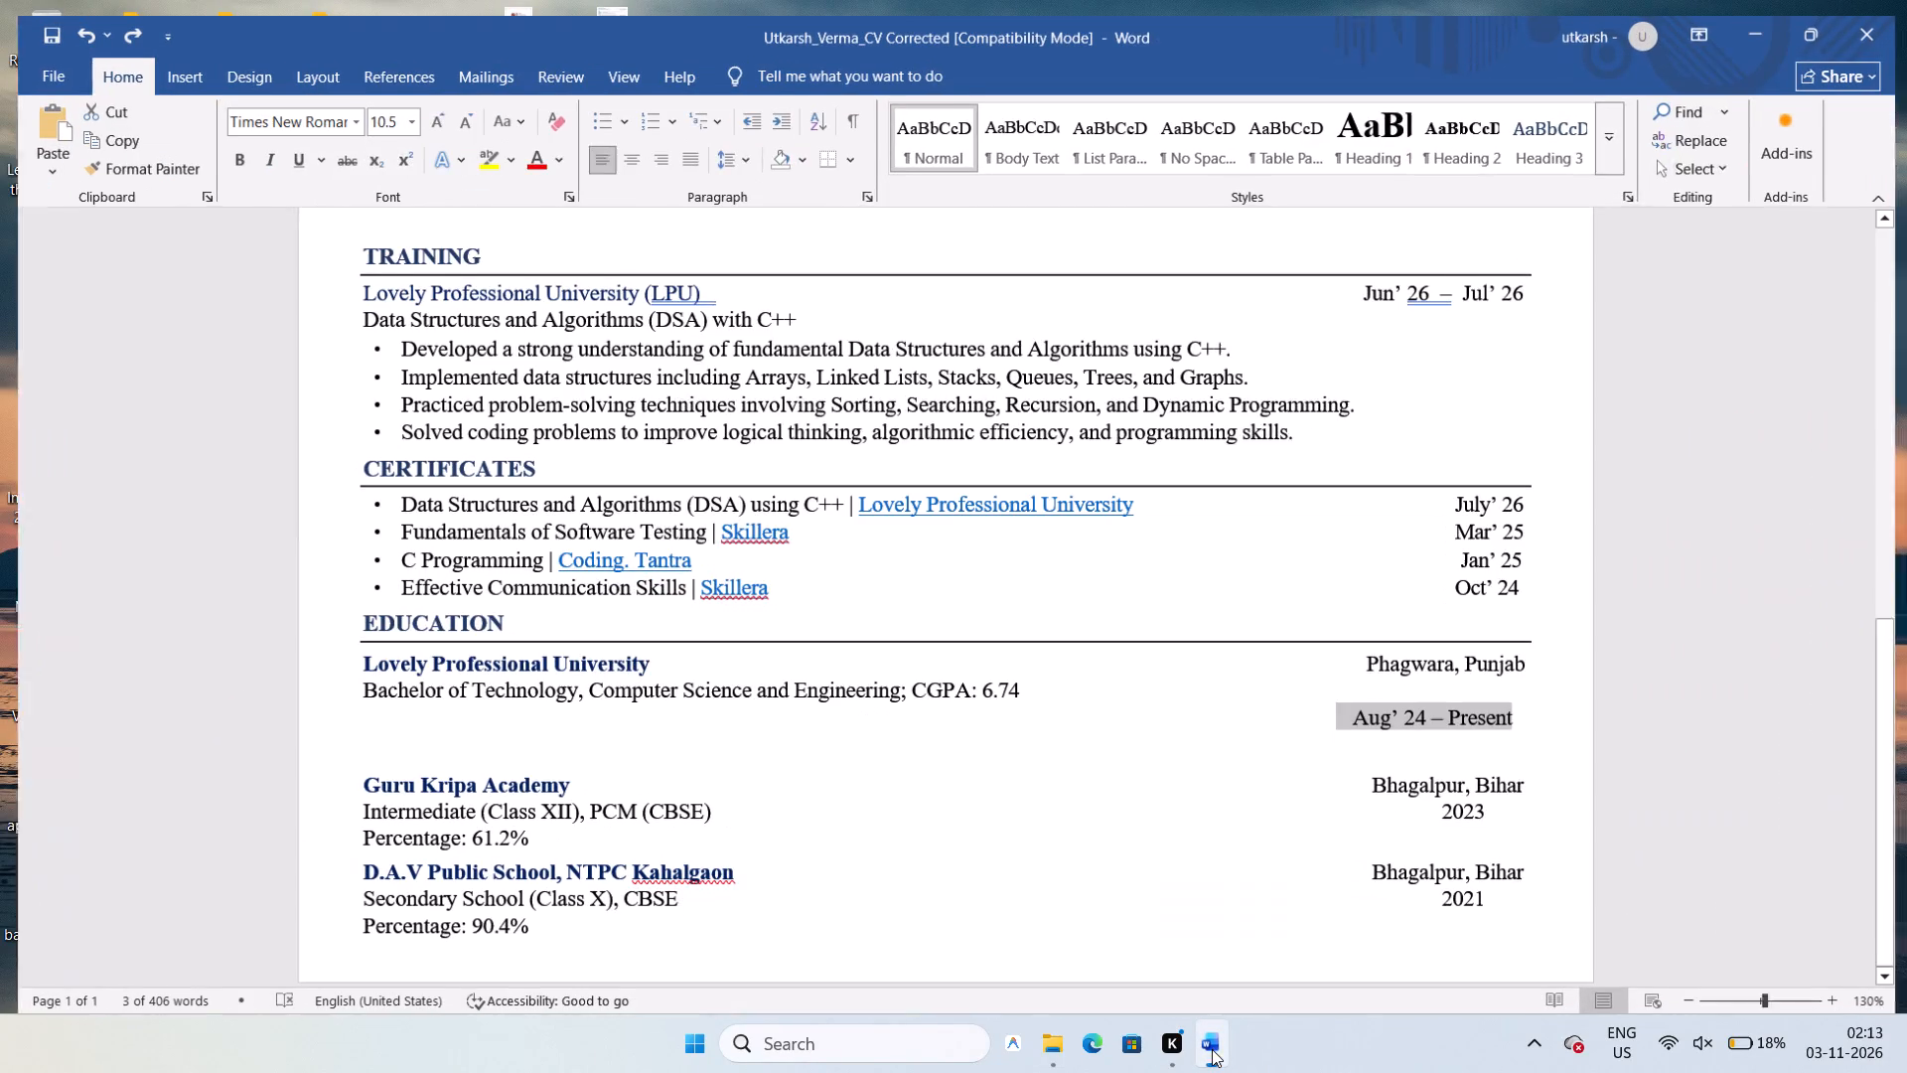
scroll(1080, 589, "down", 1)
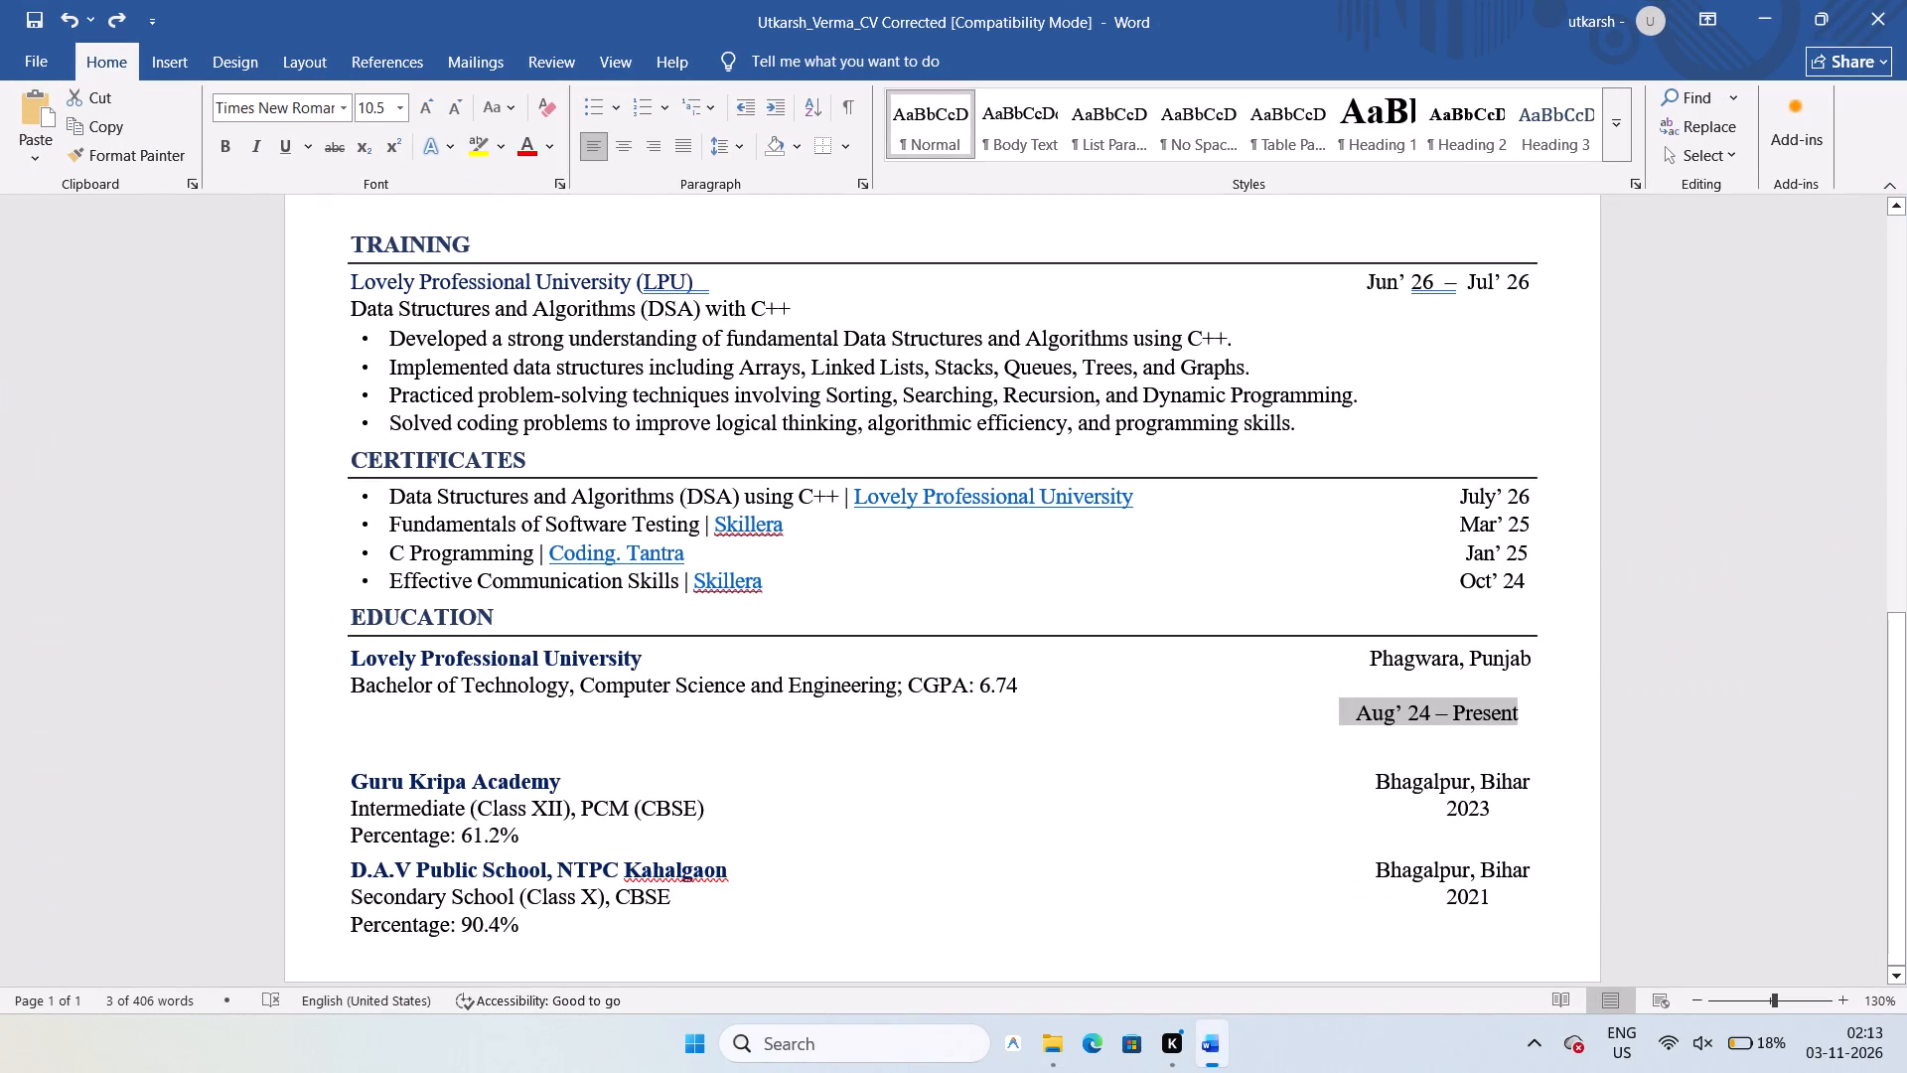
key("ctrl+z")
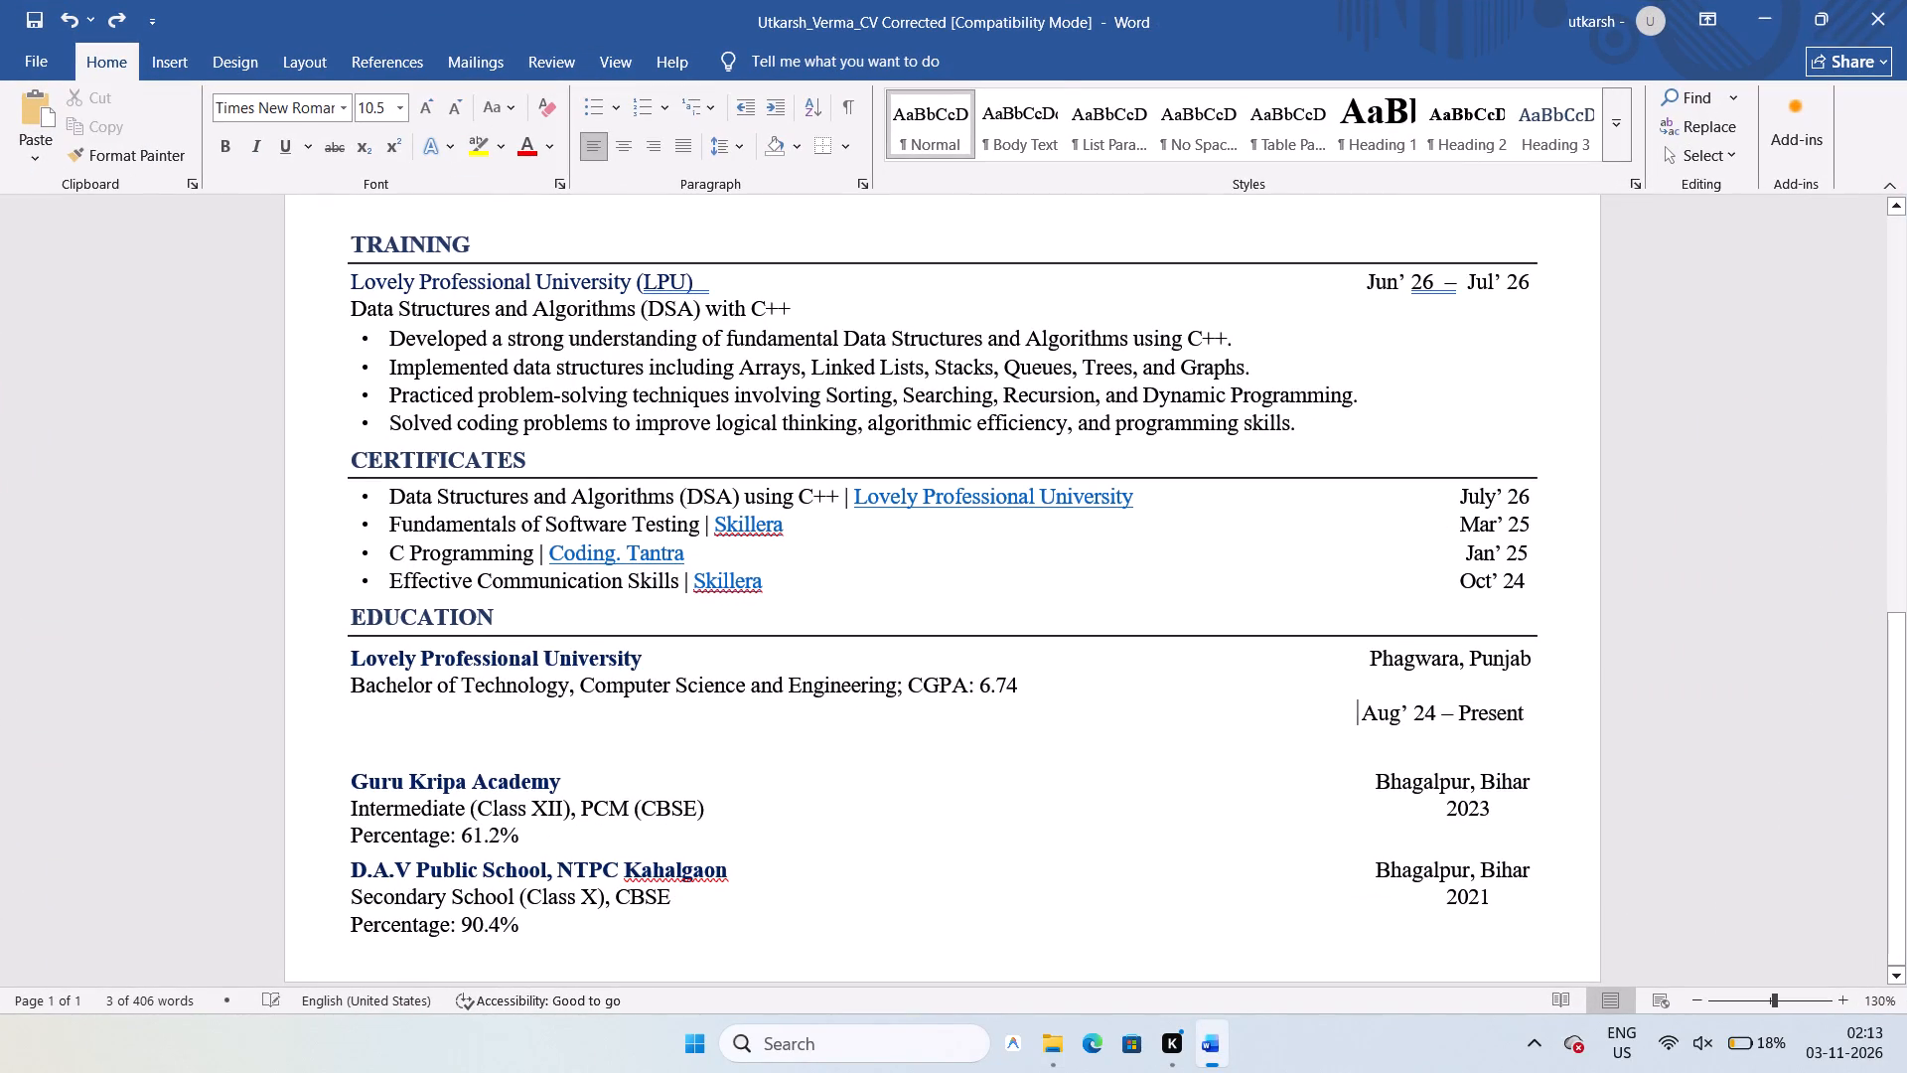
left_click(395, 698, "ctrl")
key("ctrl+z")
key("ctrl+z")
key("ctrl+z")
key("ctrl+z")
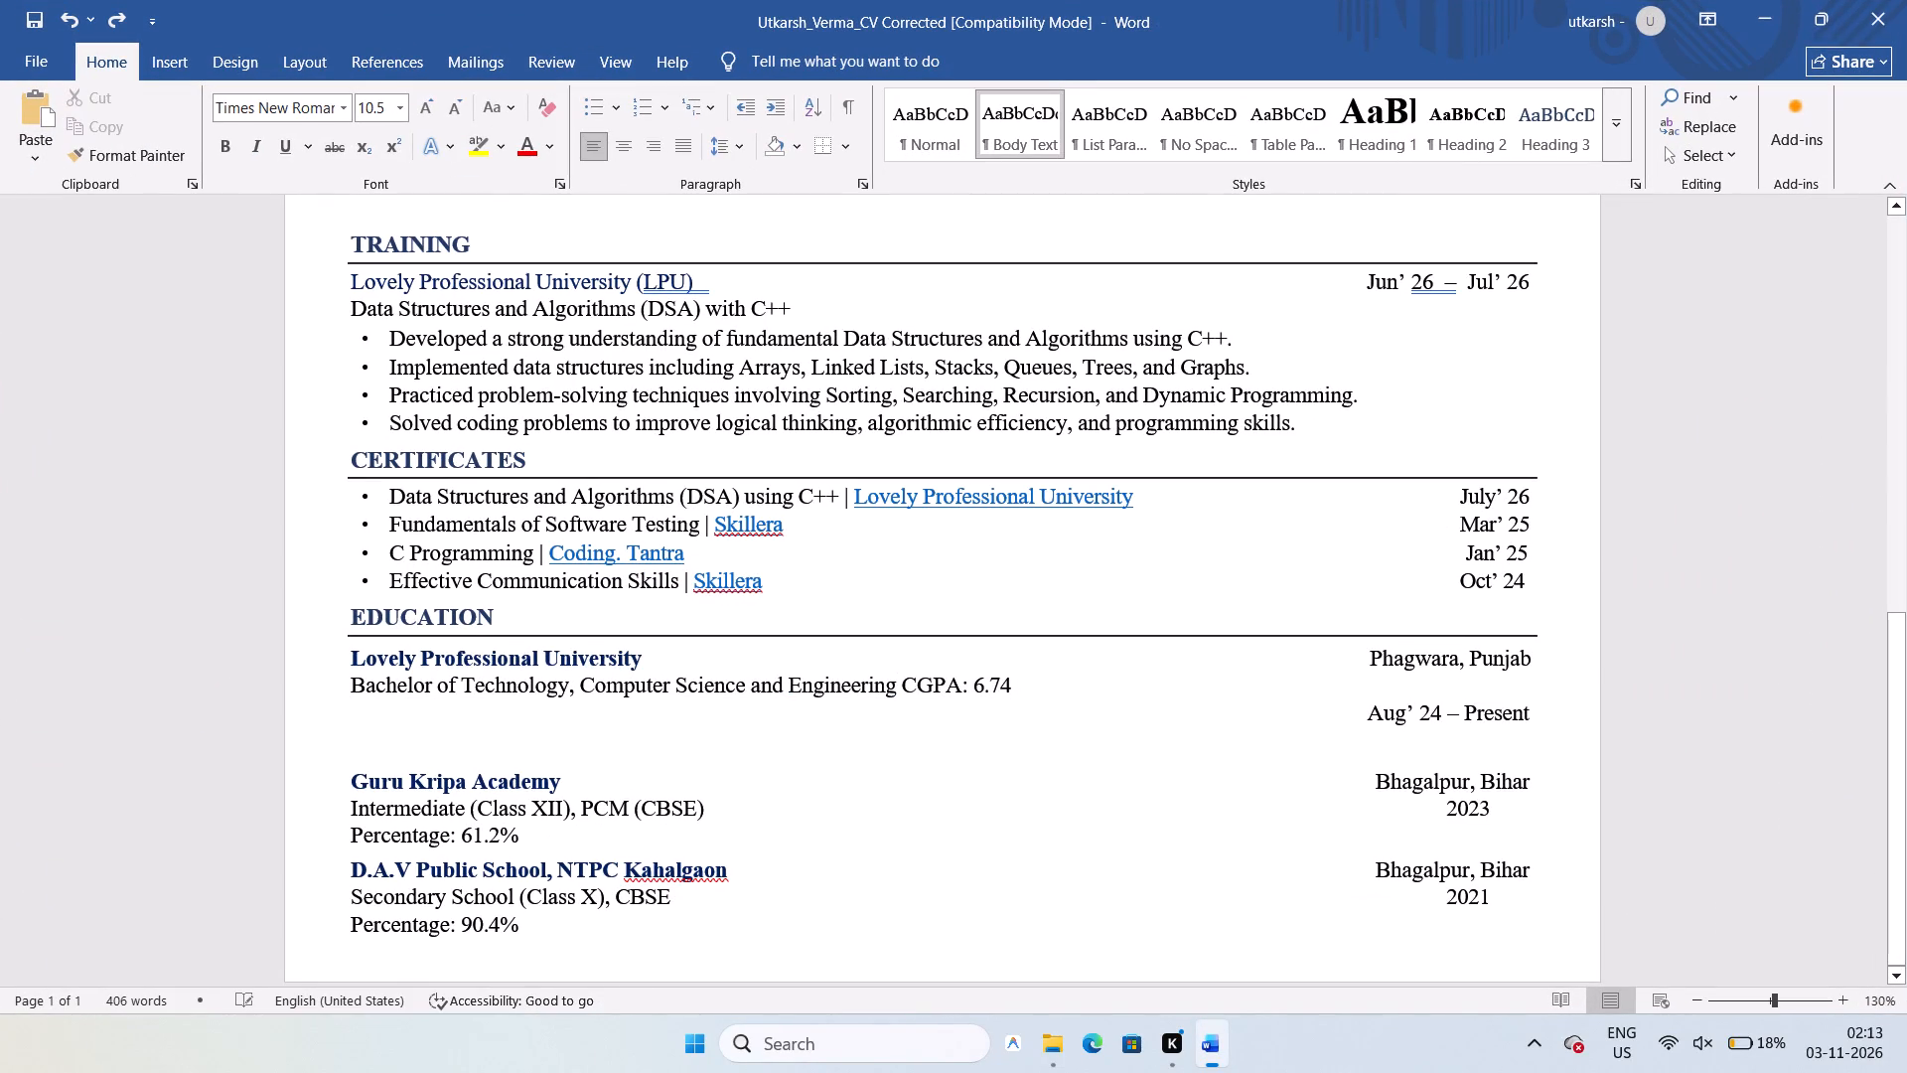
key("ctrl+z")
key("ctrl+z")
key("ctrl+z")
key("ctrl+z")
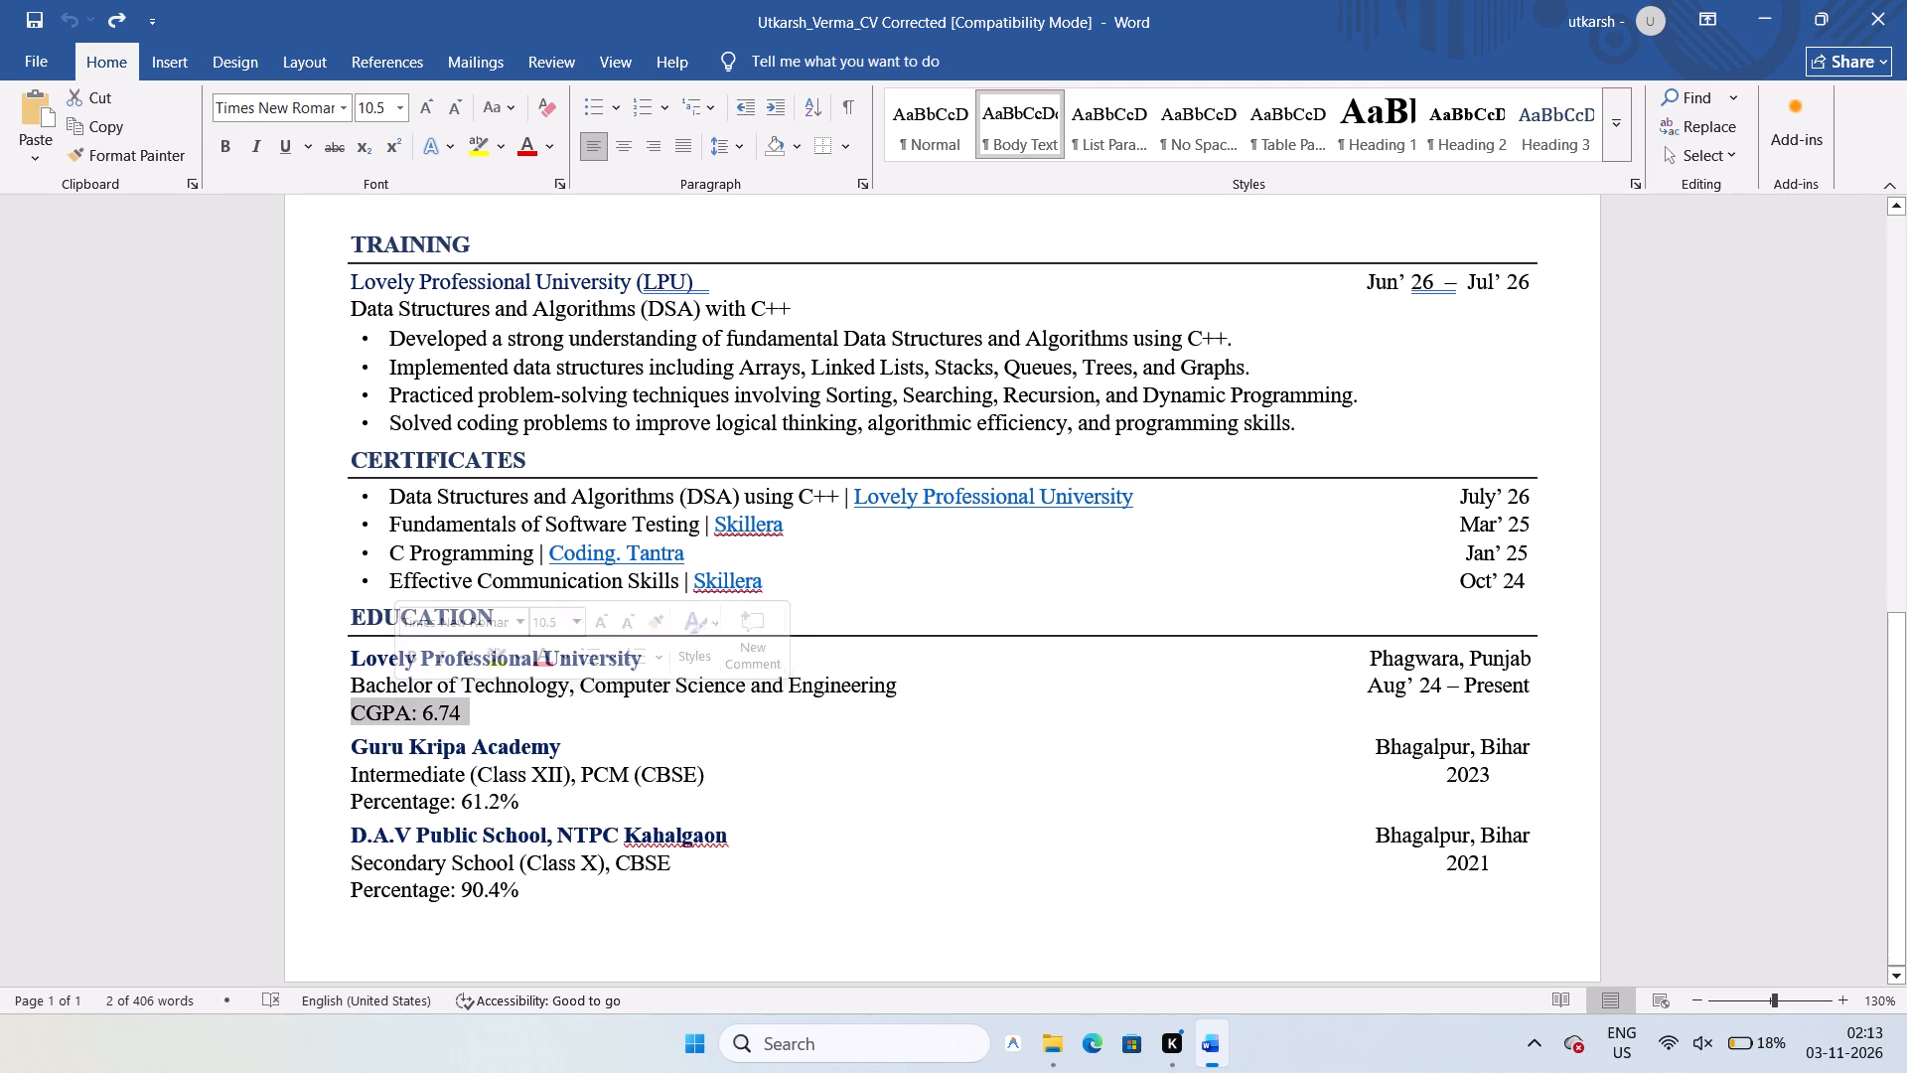
left_click(865, 793)
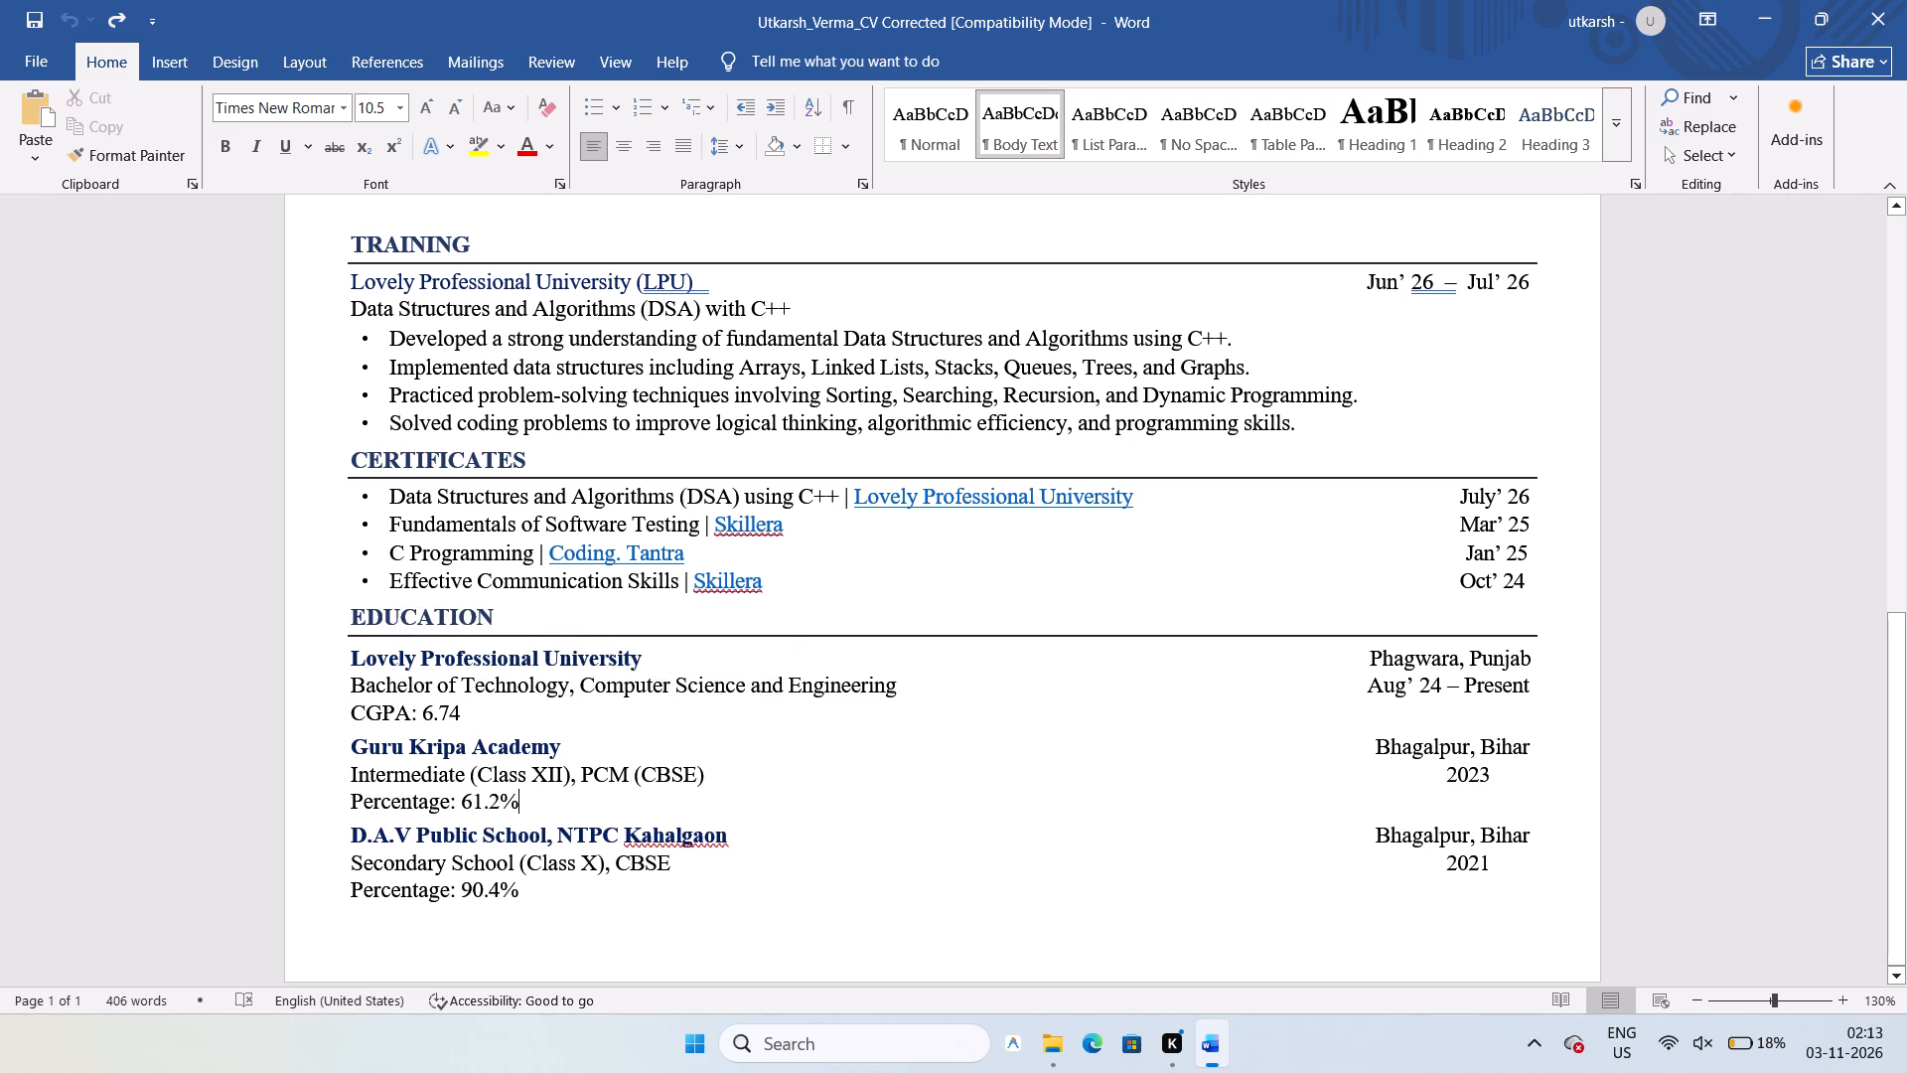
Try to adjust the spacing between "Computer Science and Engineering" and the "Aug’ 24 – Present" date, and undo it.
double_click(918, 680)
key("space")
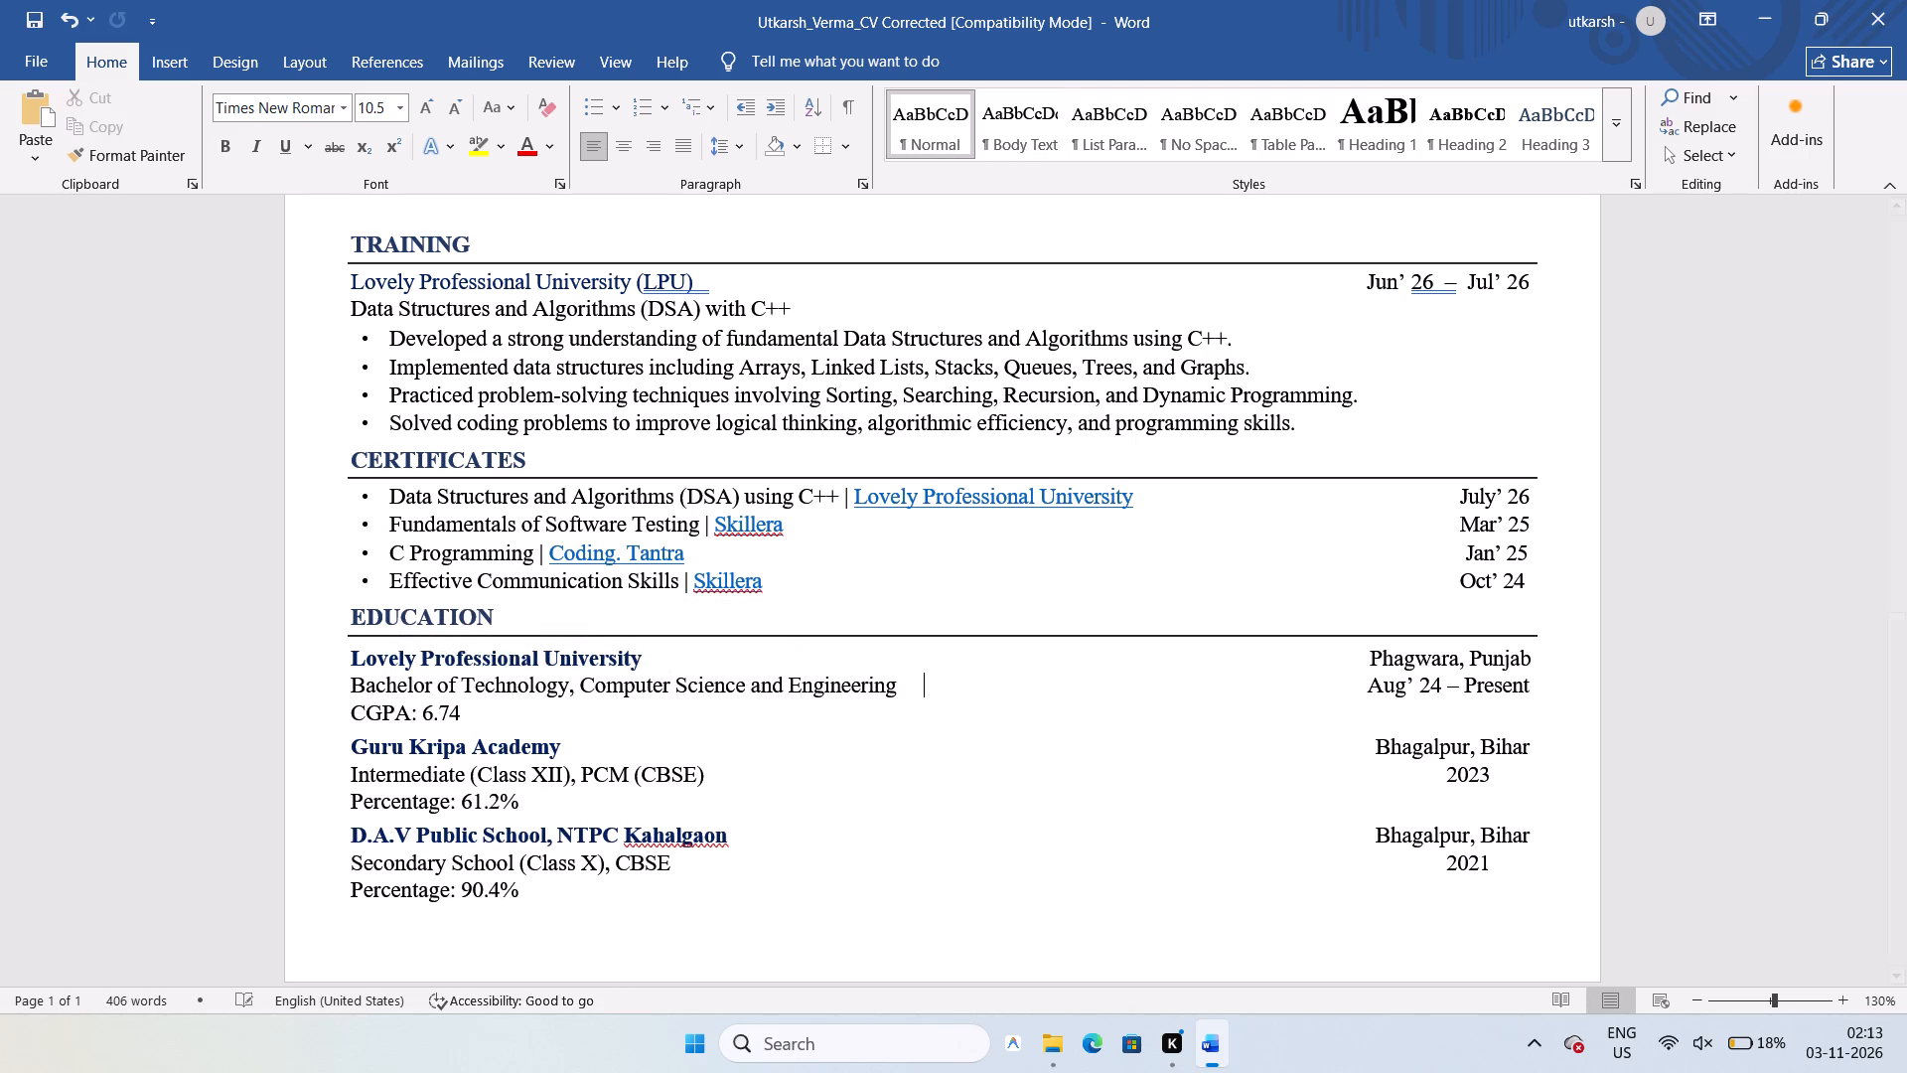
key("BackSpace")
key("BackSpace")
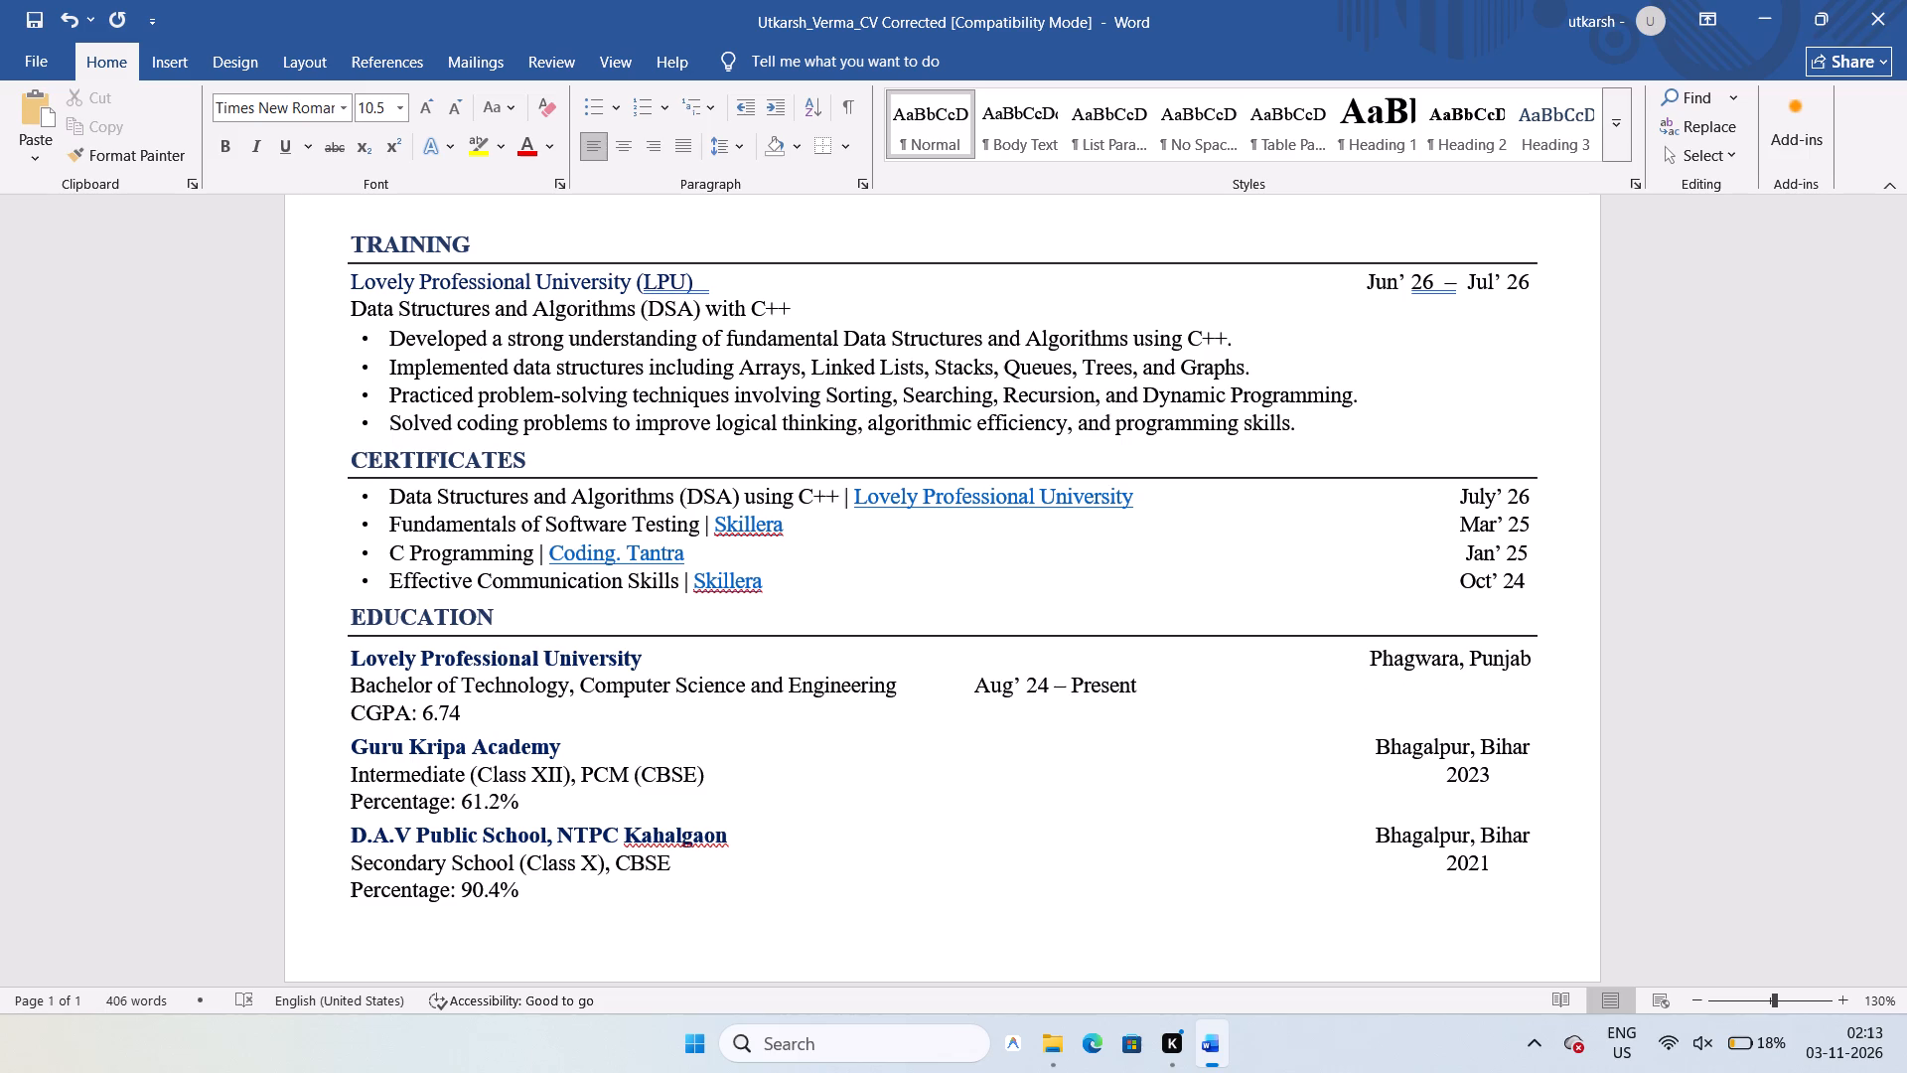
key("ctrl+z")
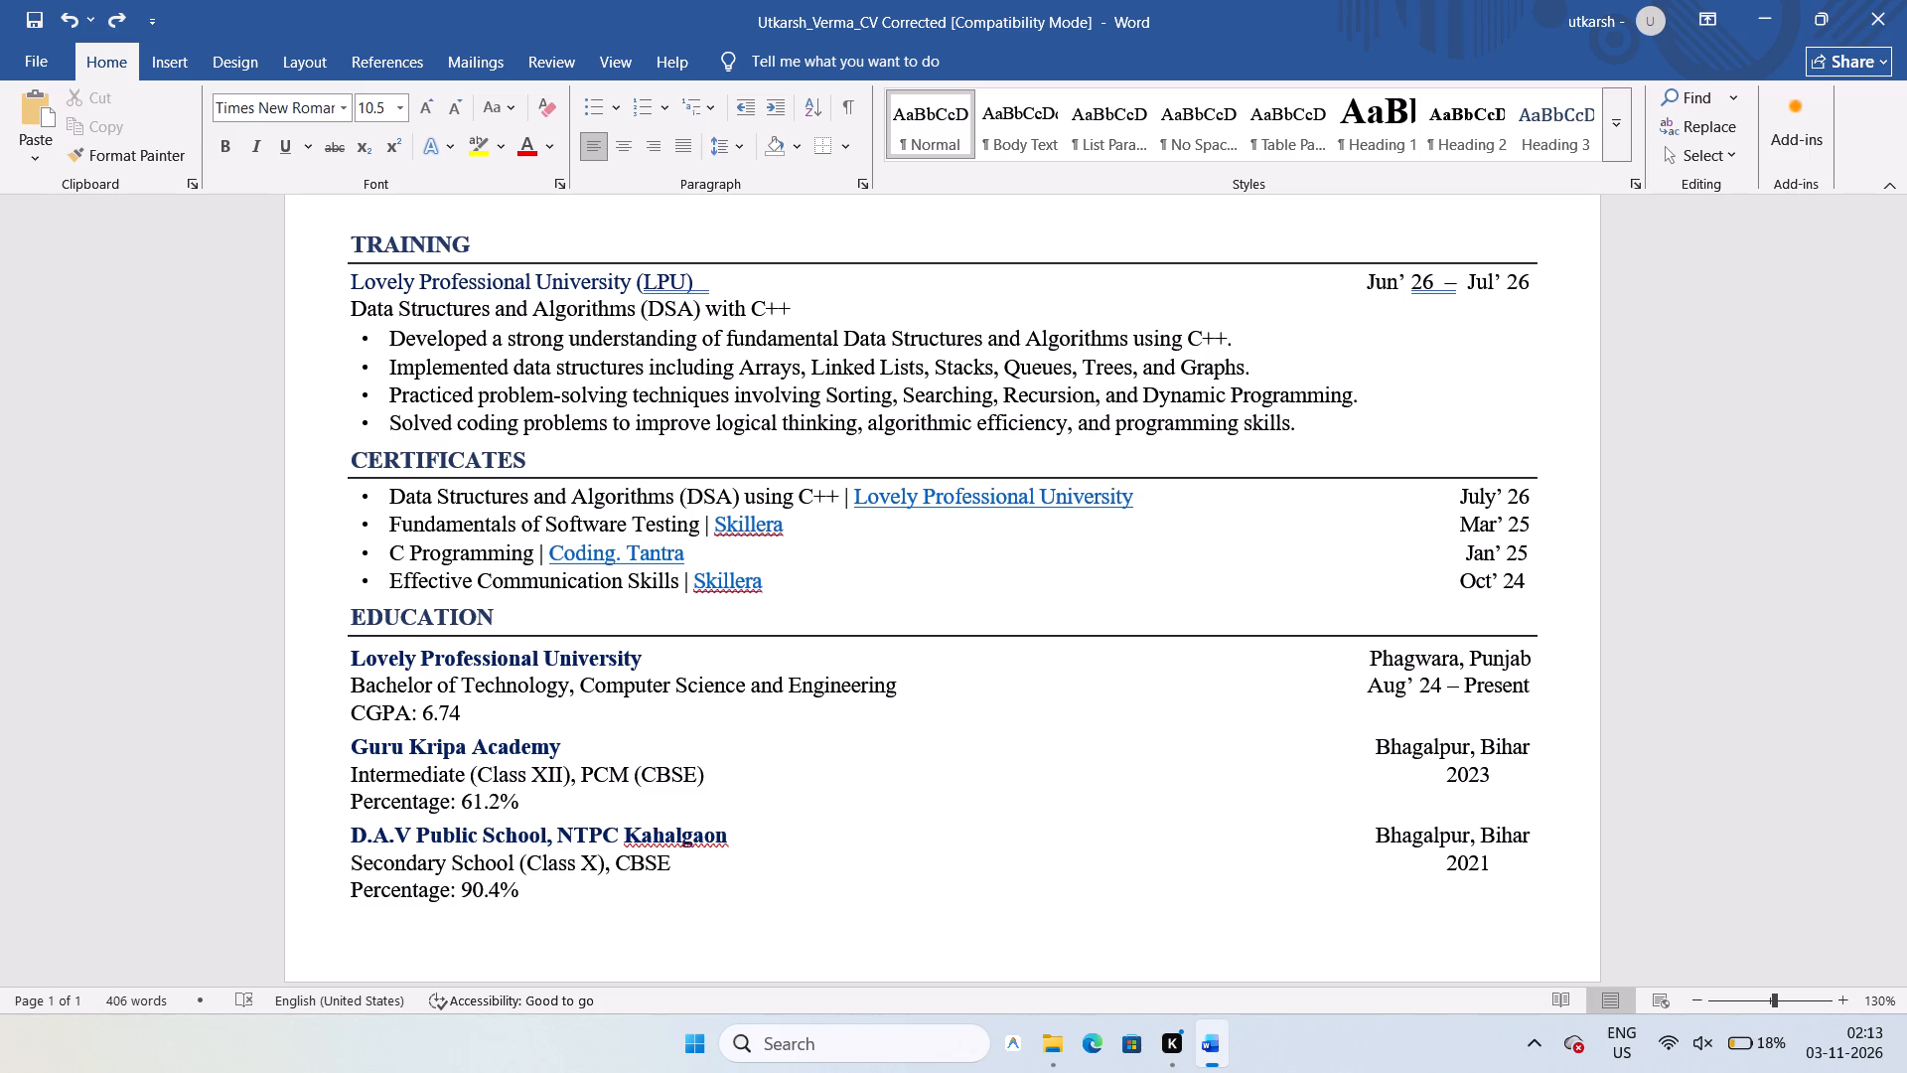
Add "; CGPA: 6.74" directly after "Computer Science and Engineering" on the Bachelor of Technology line.
left_click(899, 682)
left_click(905, 689)
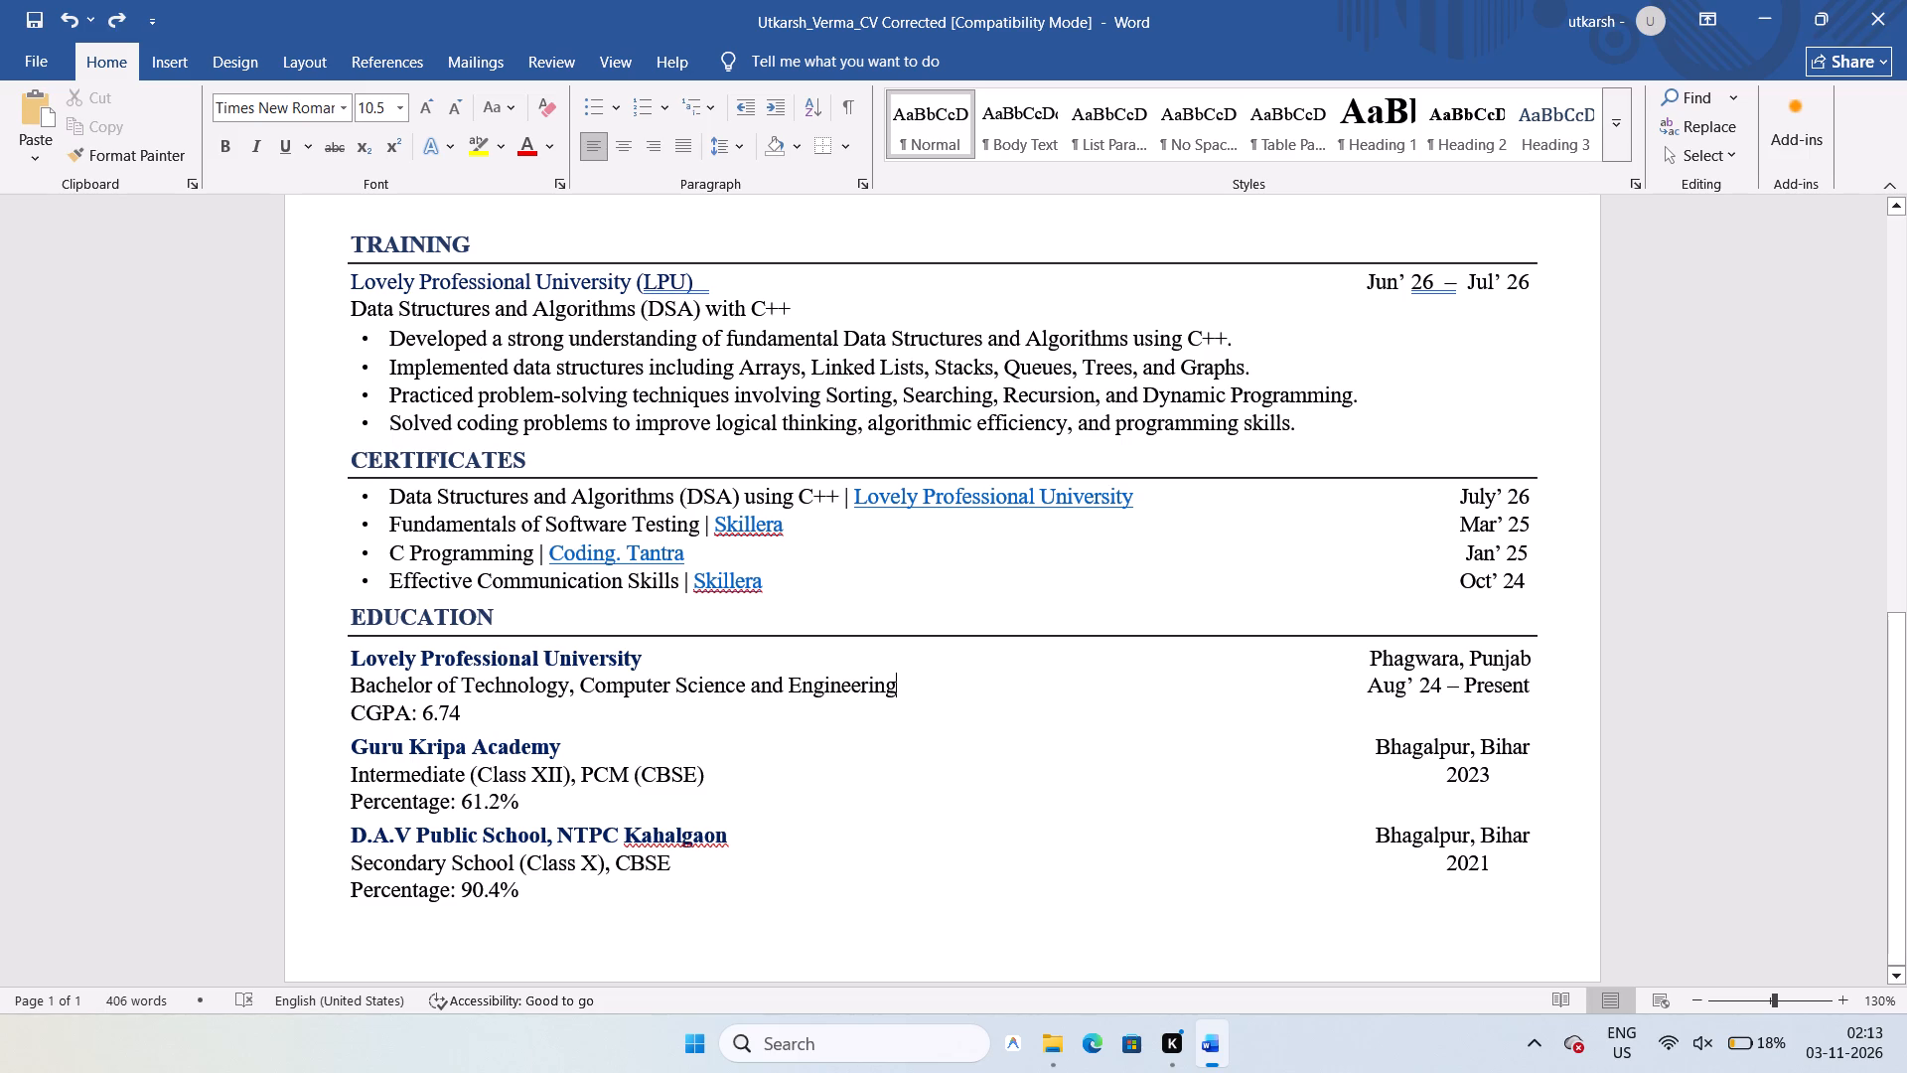
key("space")
key("space")
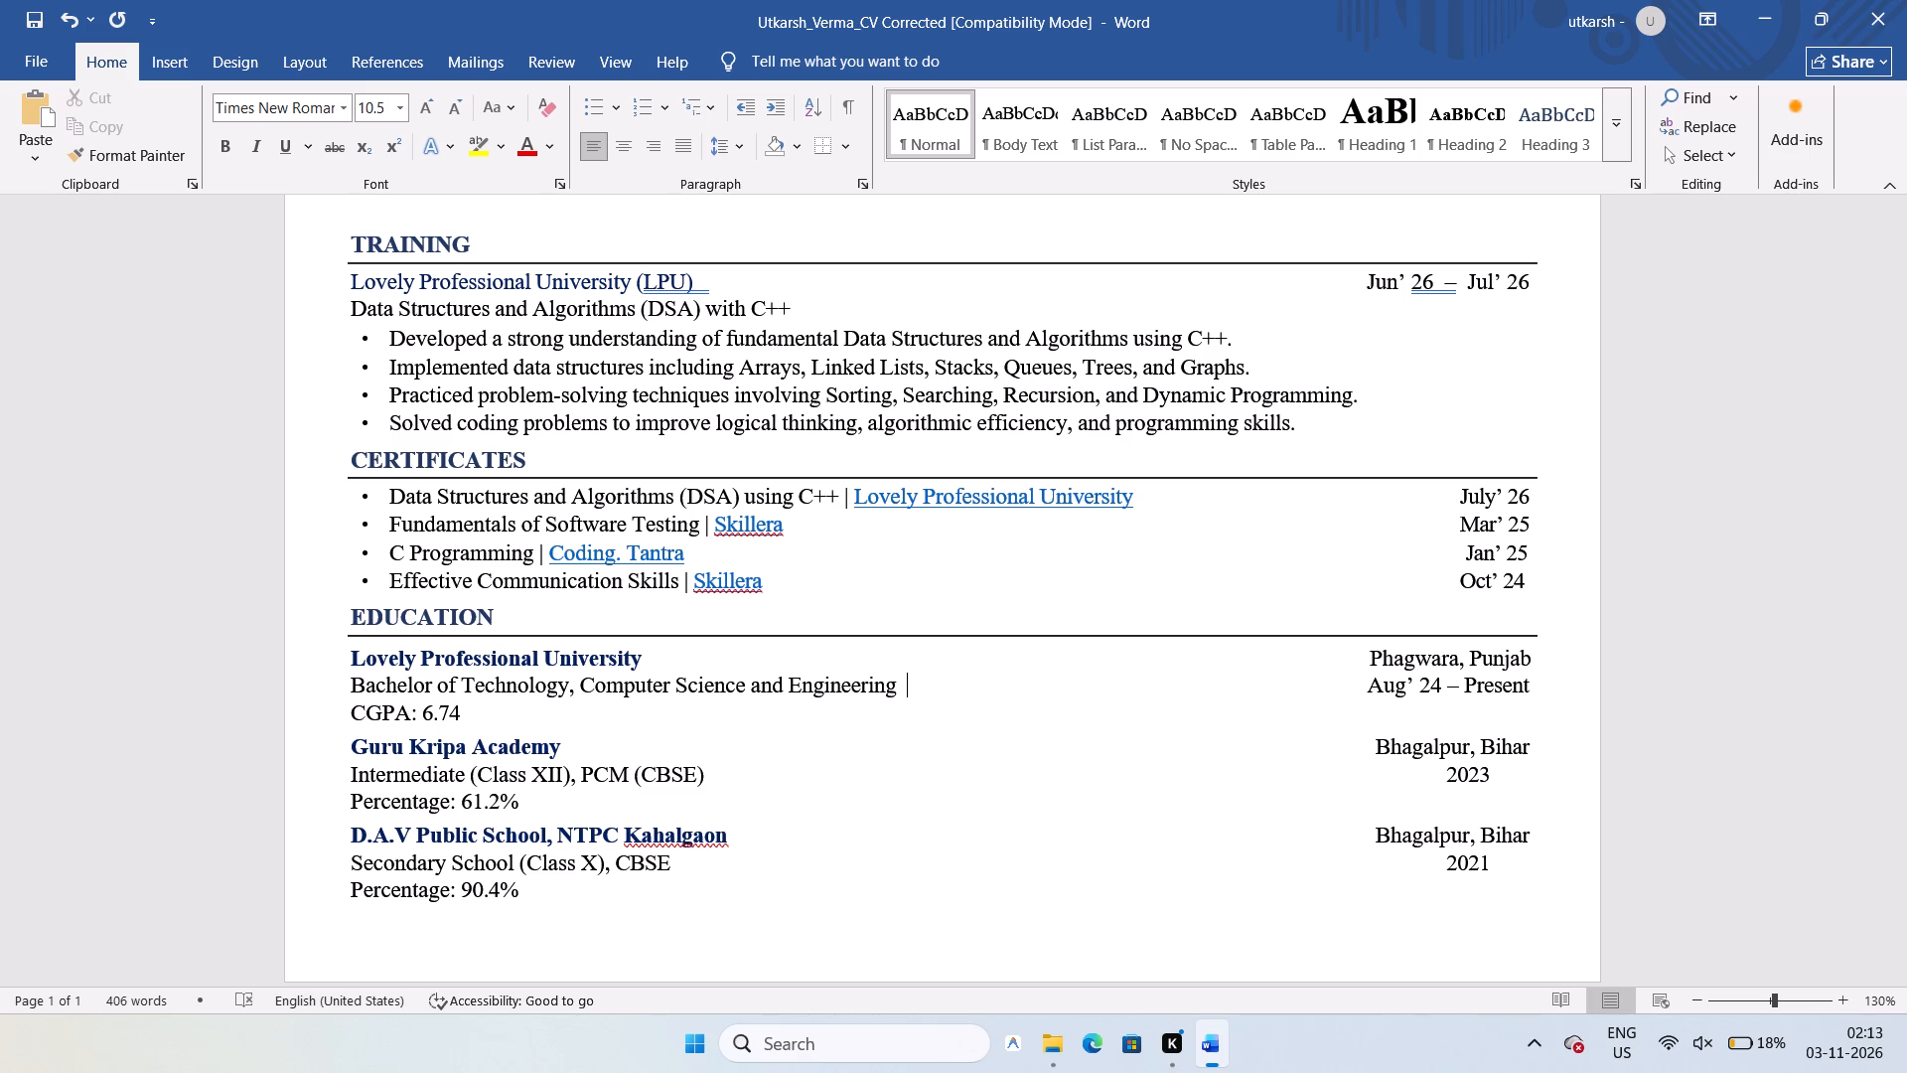
type("CGP")
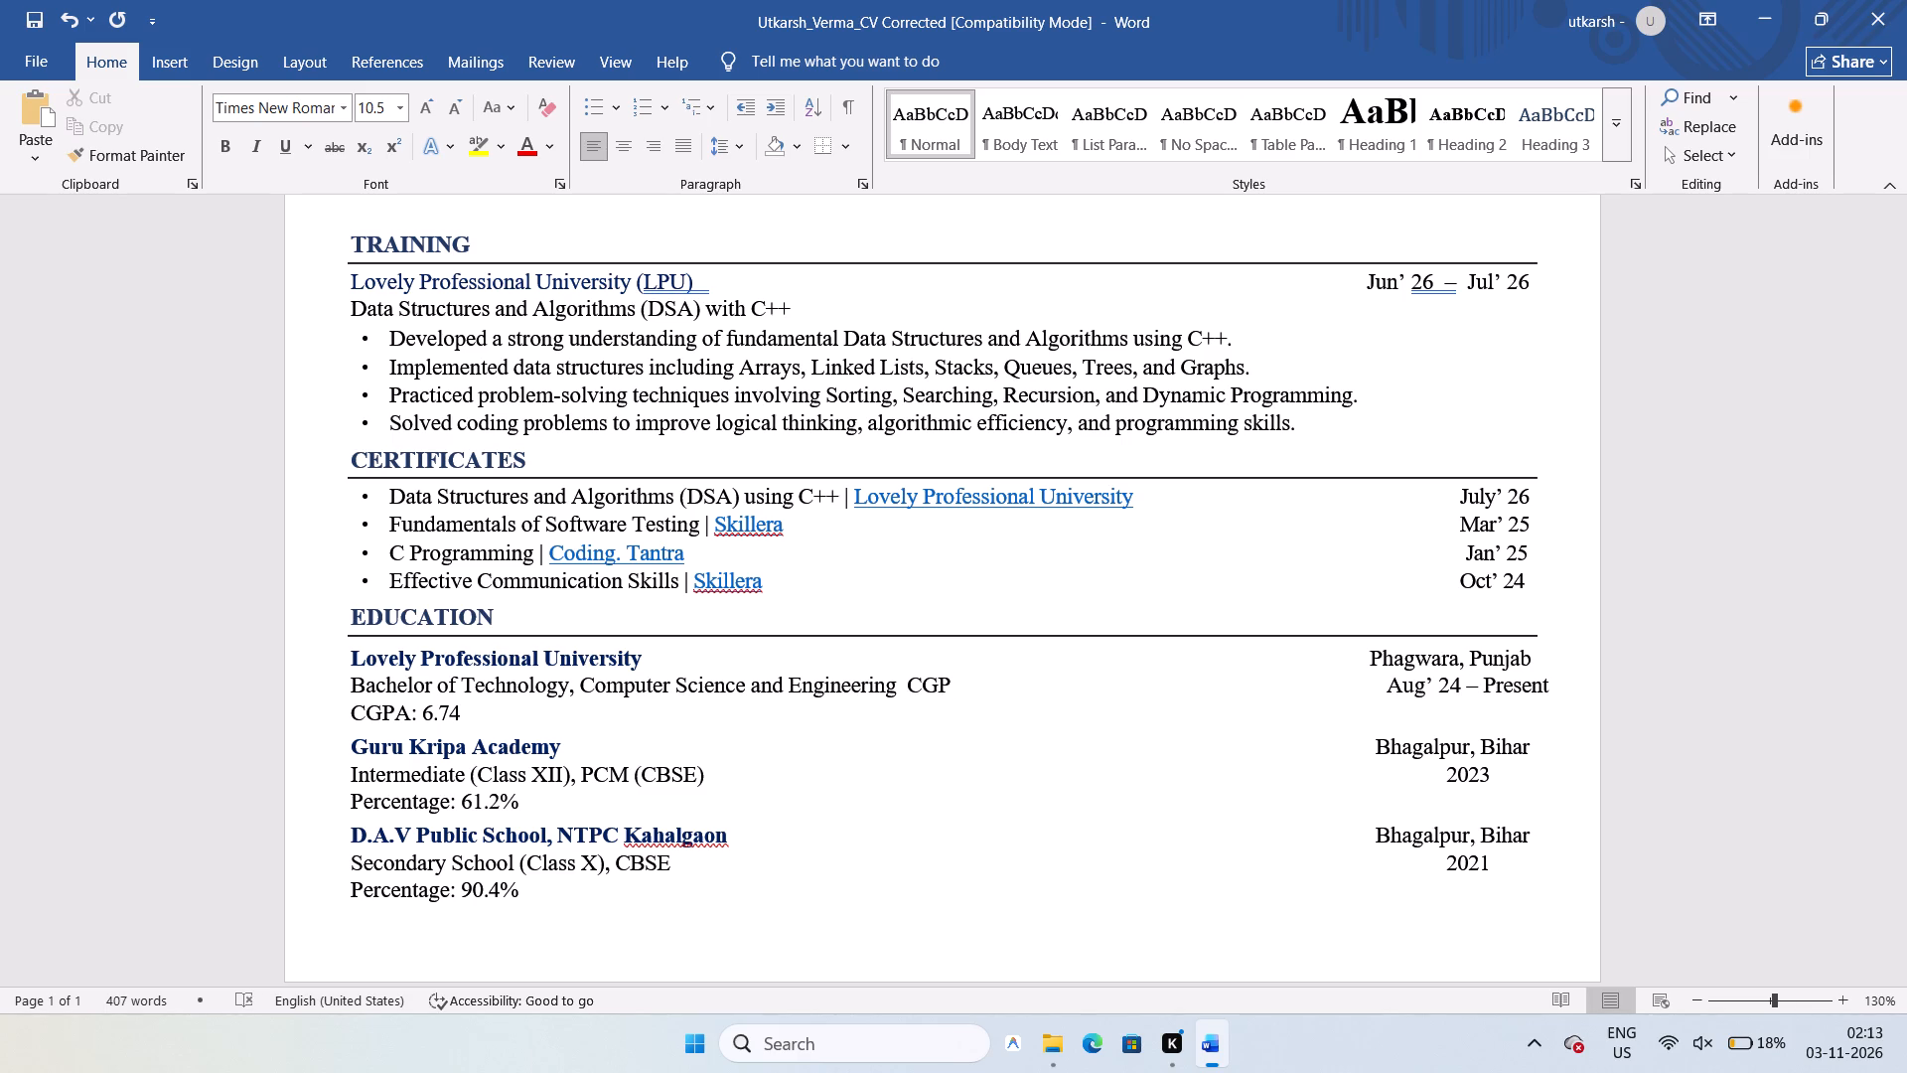
key("a")
type(":")
key("space")
type("6.74")
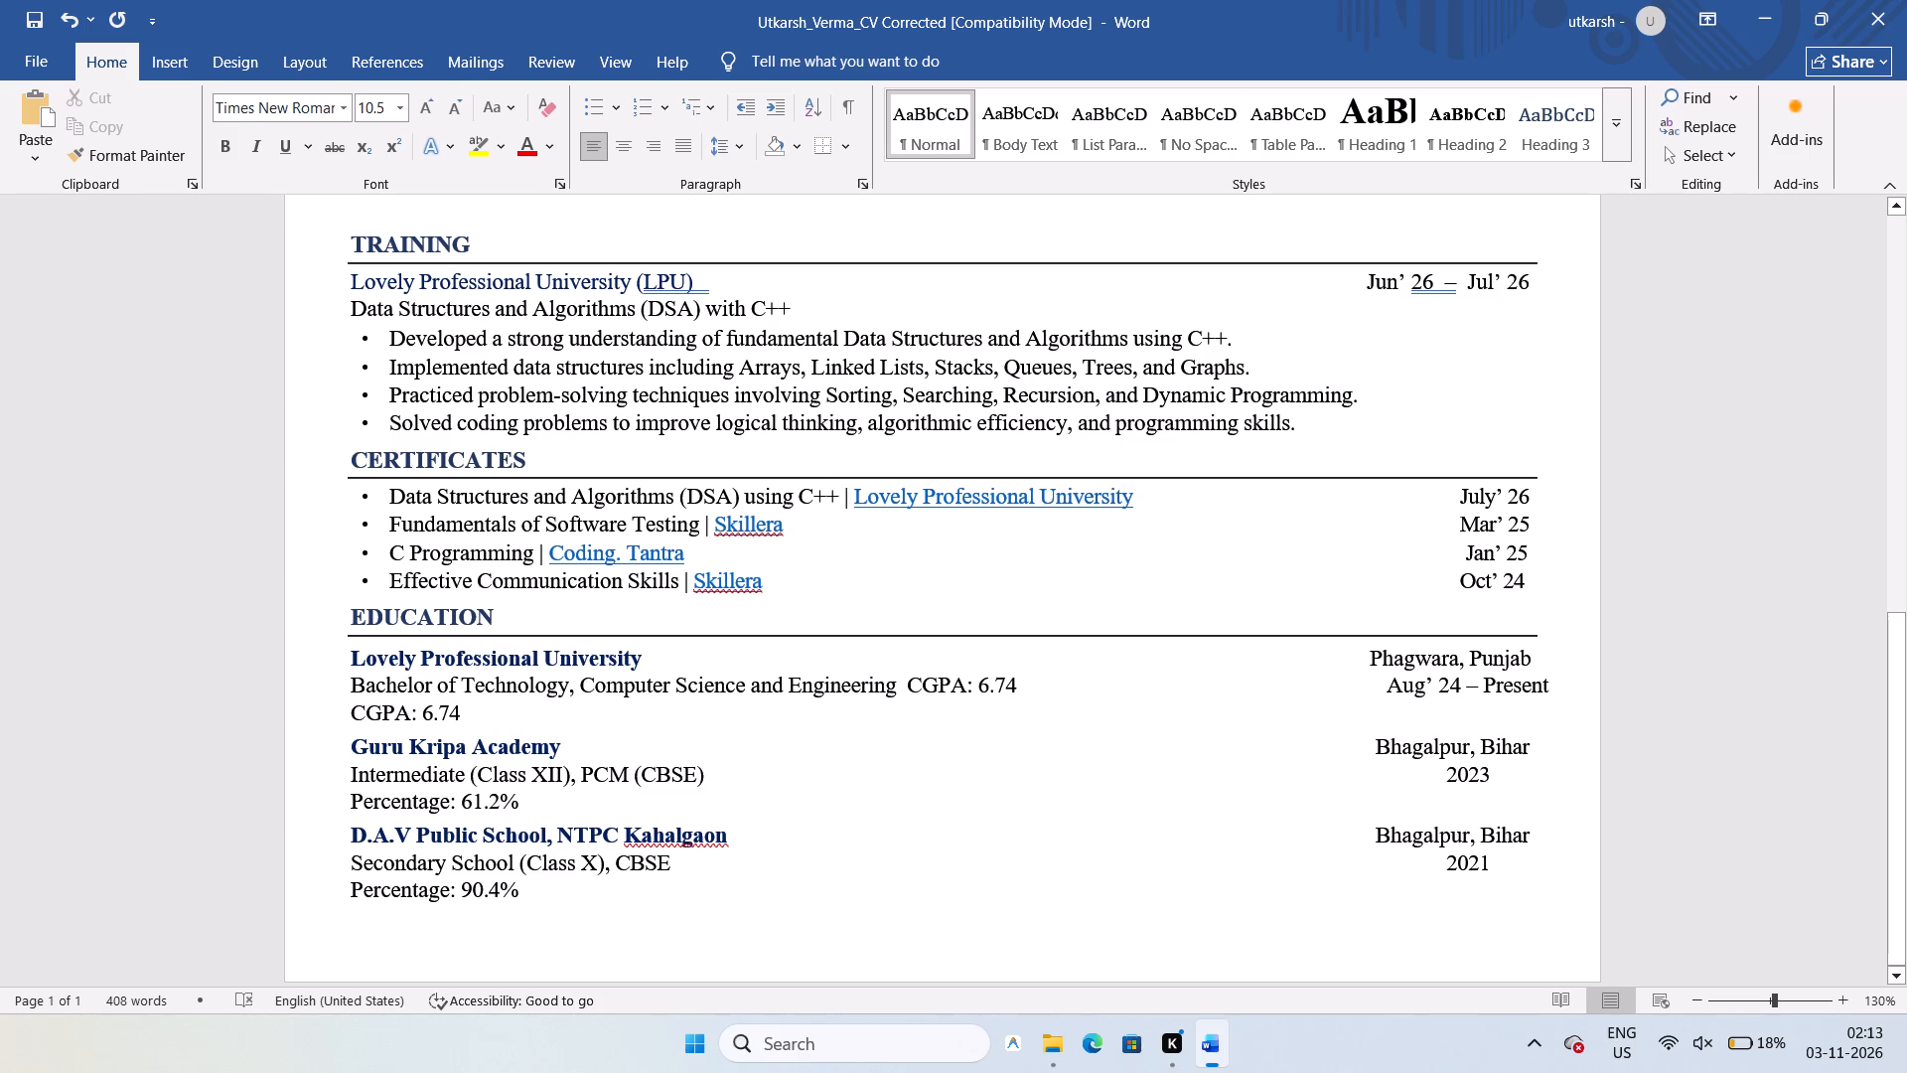
left_click(899, 687)
key("BackSpace")
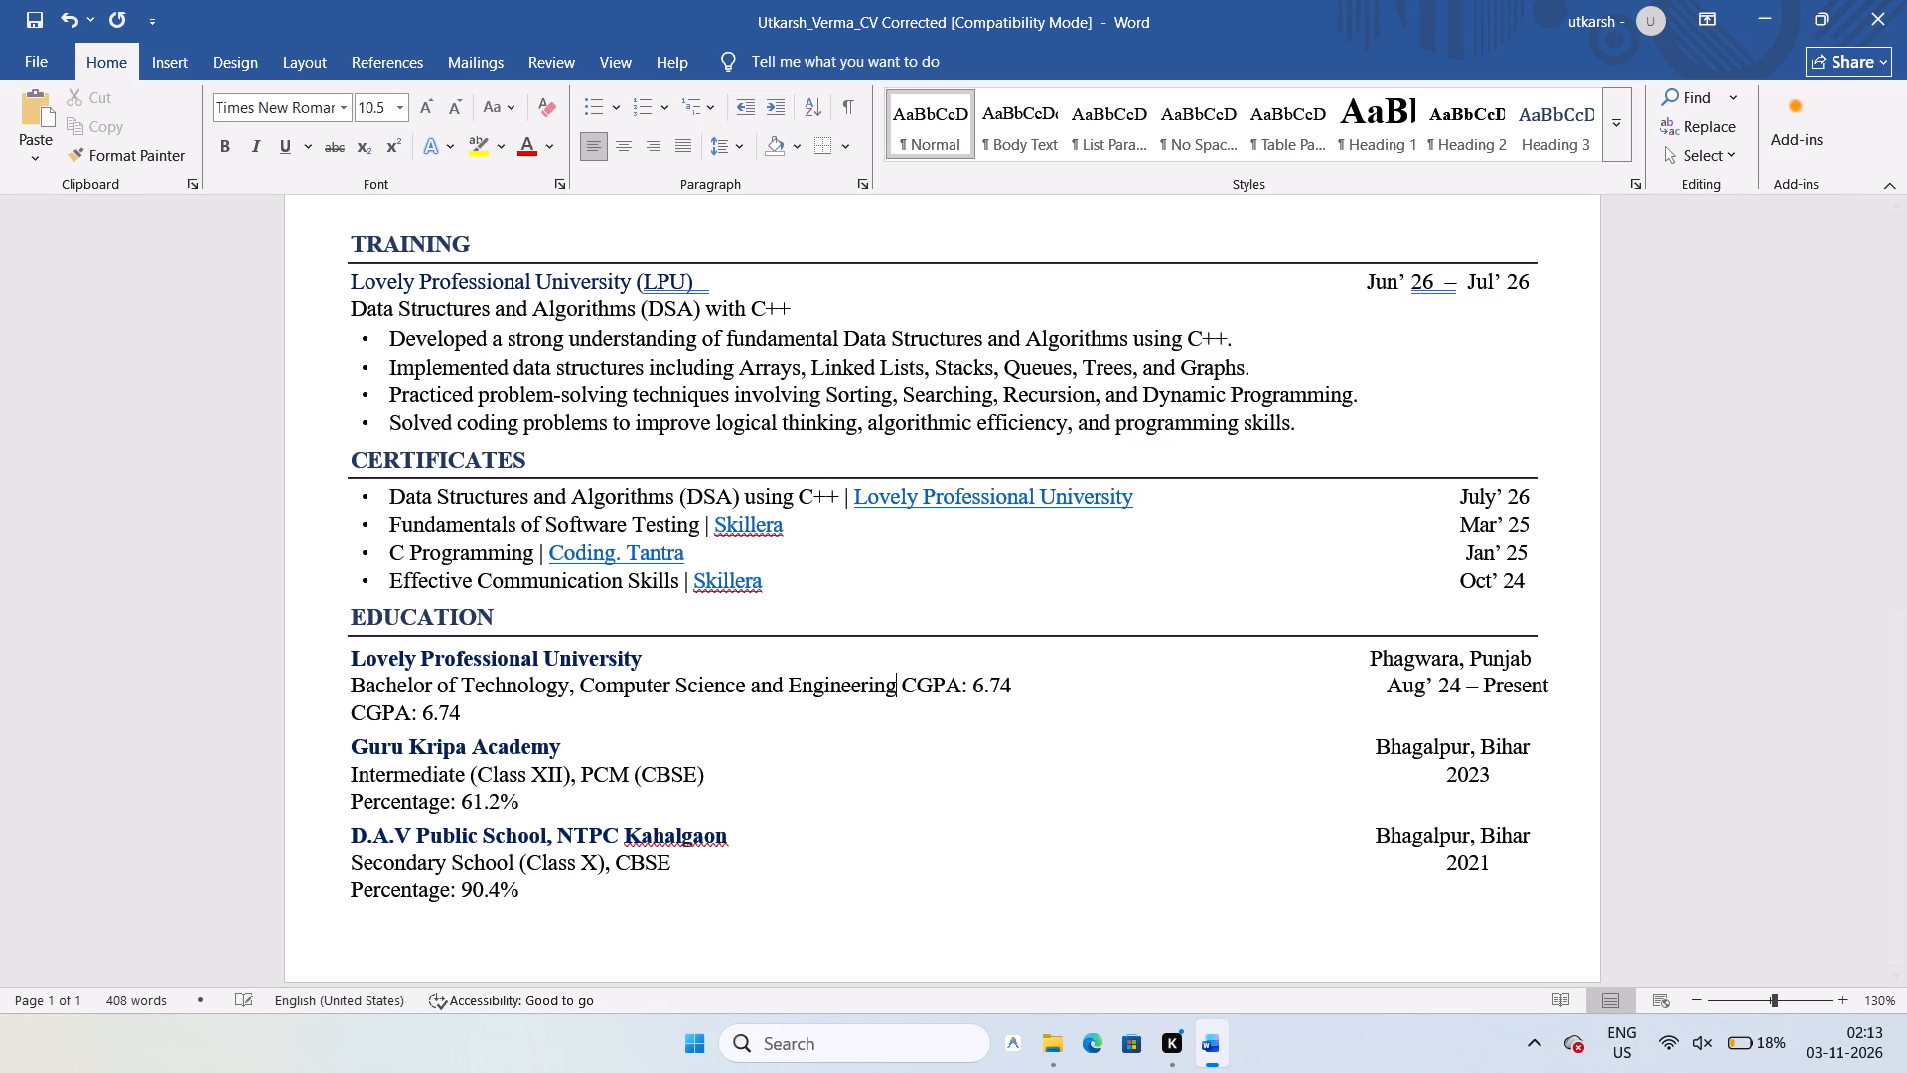
key("semicolon")
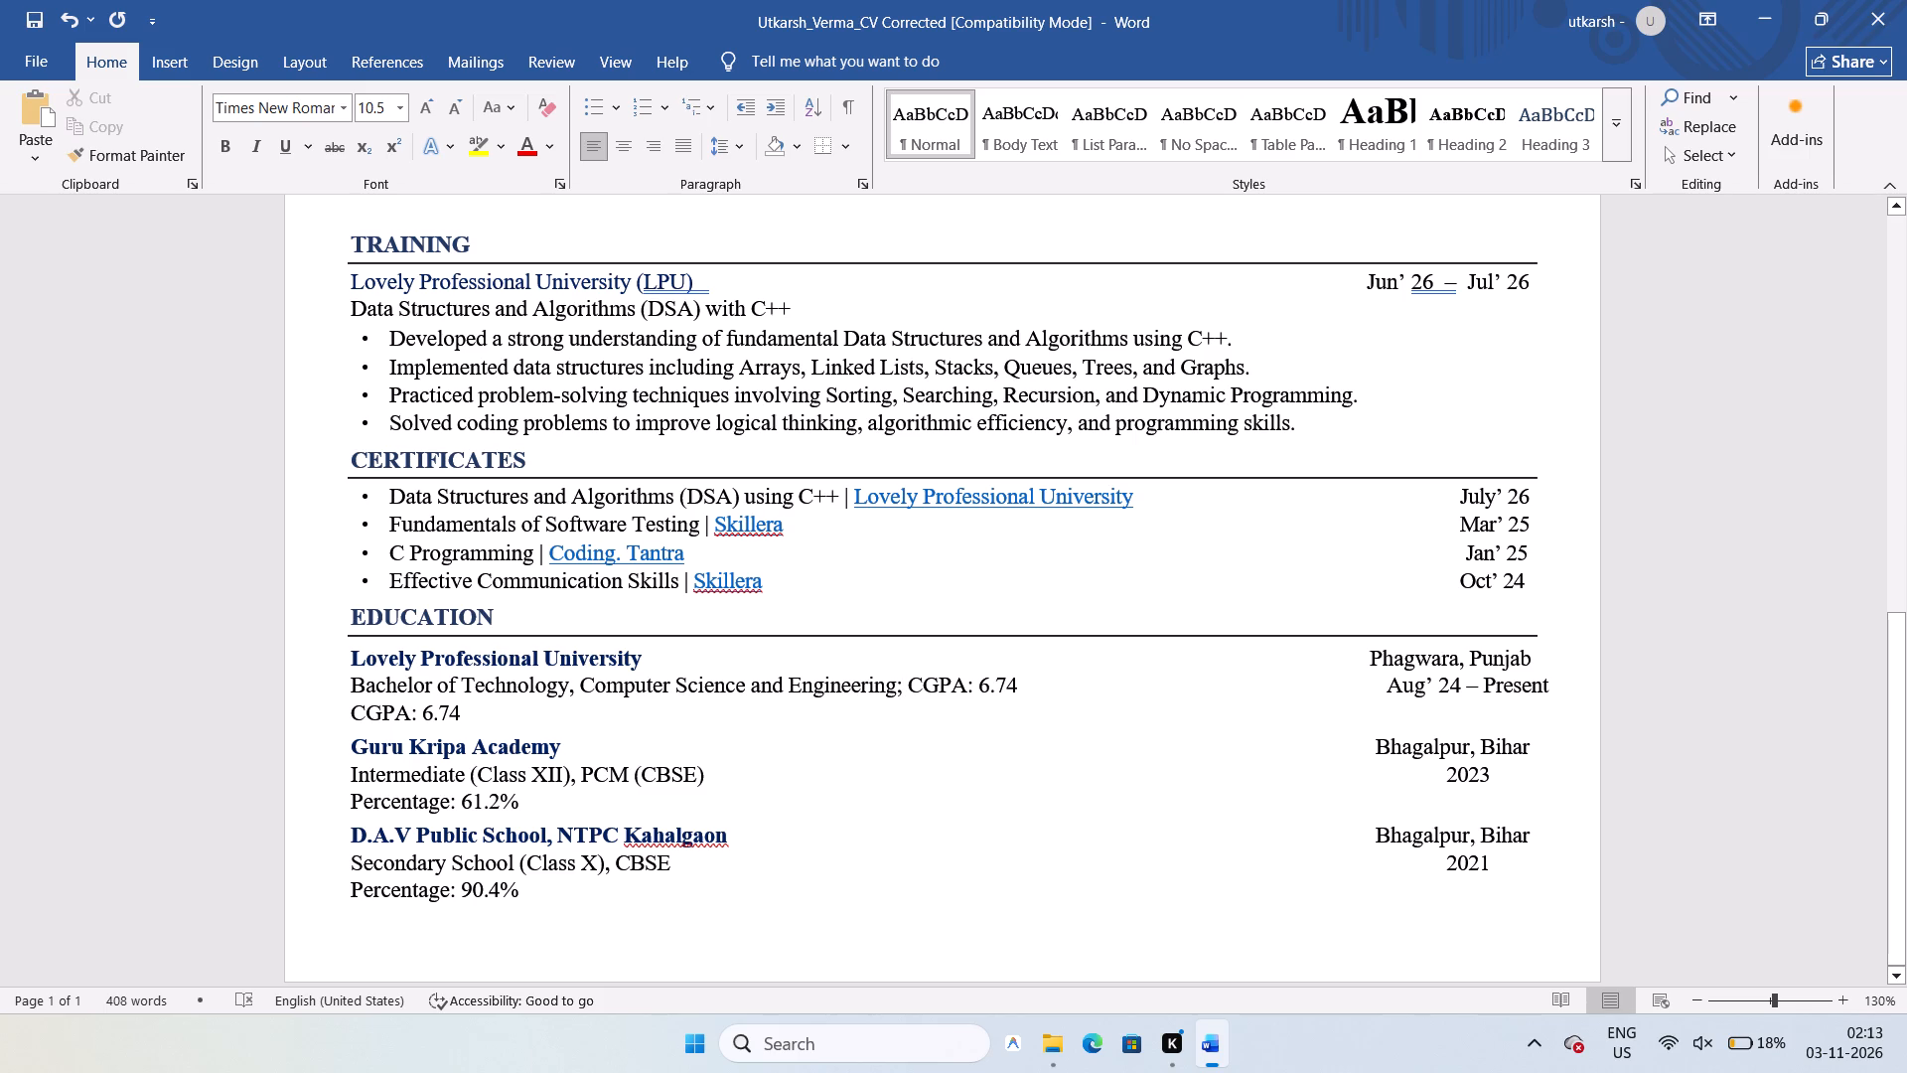
Delete the separate "CGPA: 6.74" text on the line below the Bachelor of Technology line.
left_click(461, 717)
key("BackSpace")
key("BackSpace")
key("BackSpace")
key("BackSpace")
key("BackSpace")
key("BackSpace")
key("BackSpace")
key("BackSpace")
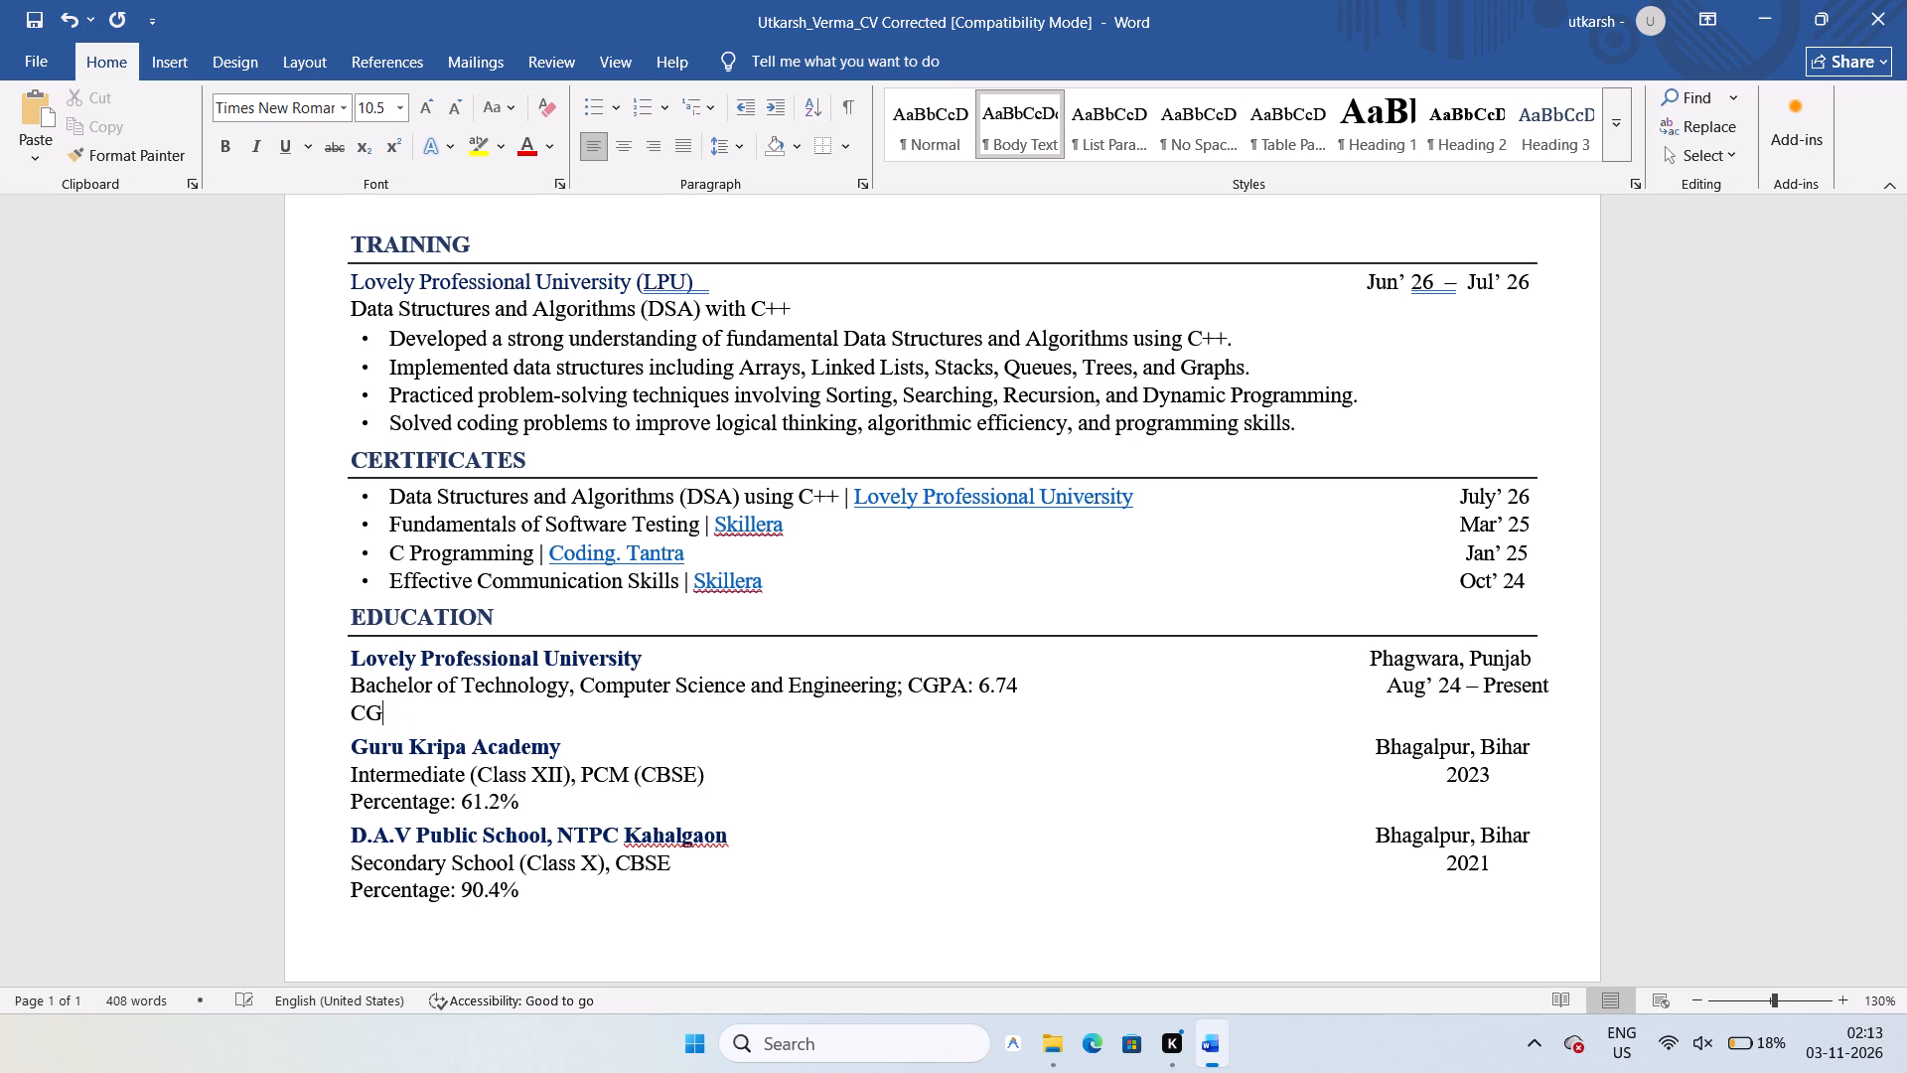
key("BackSpace")
key("BackSpace")
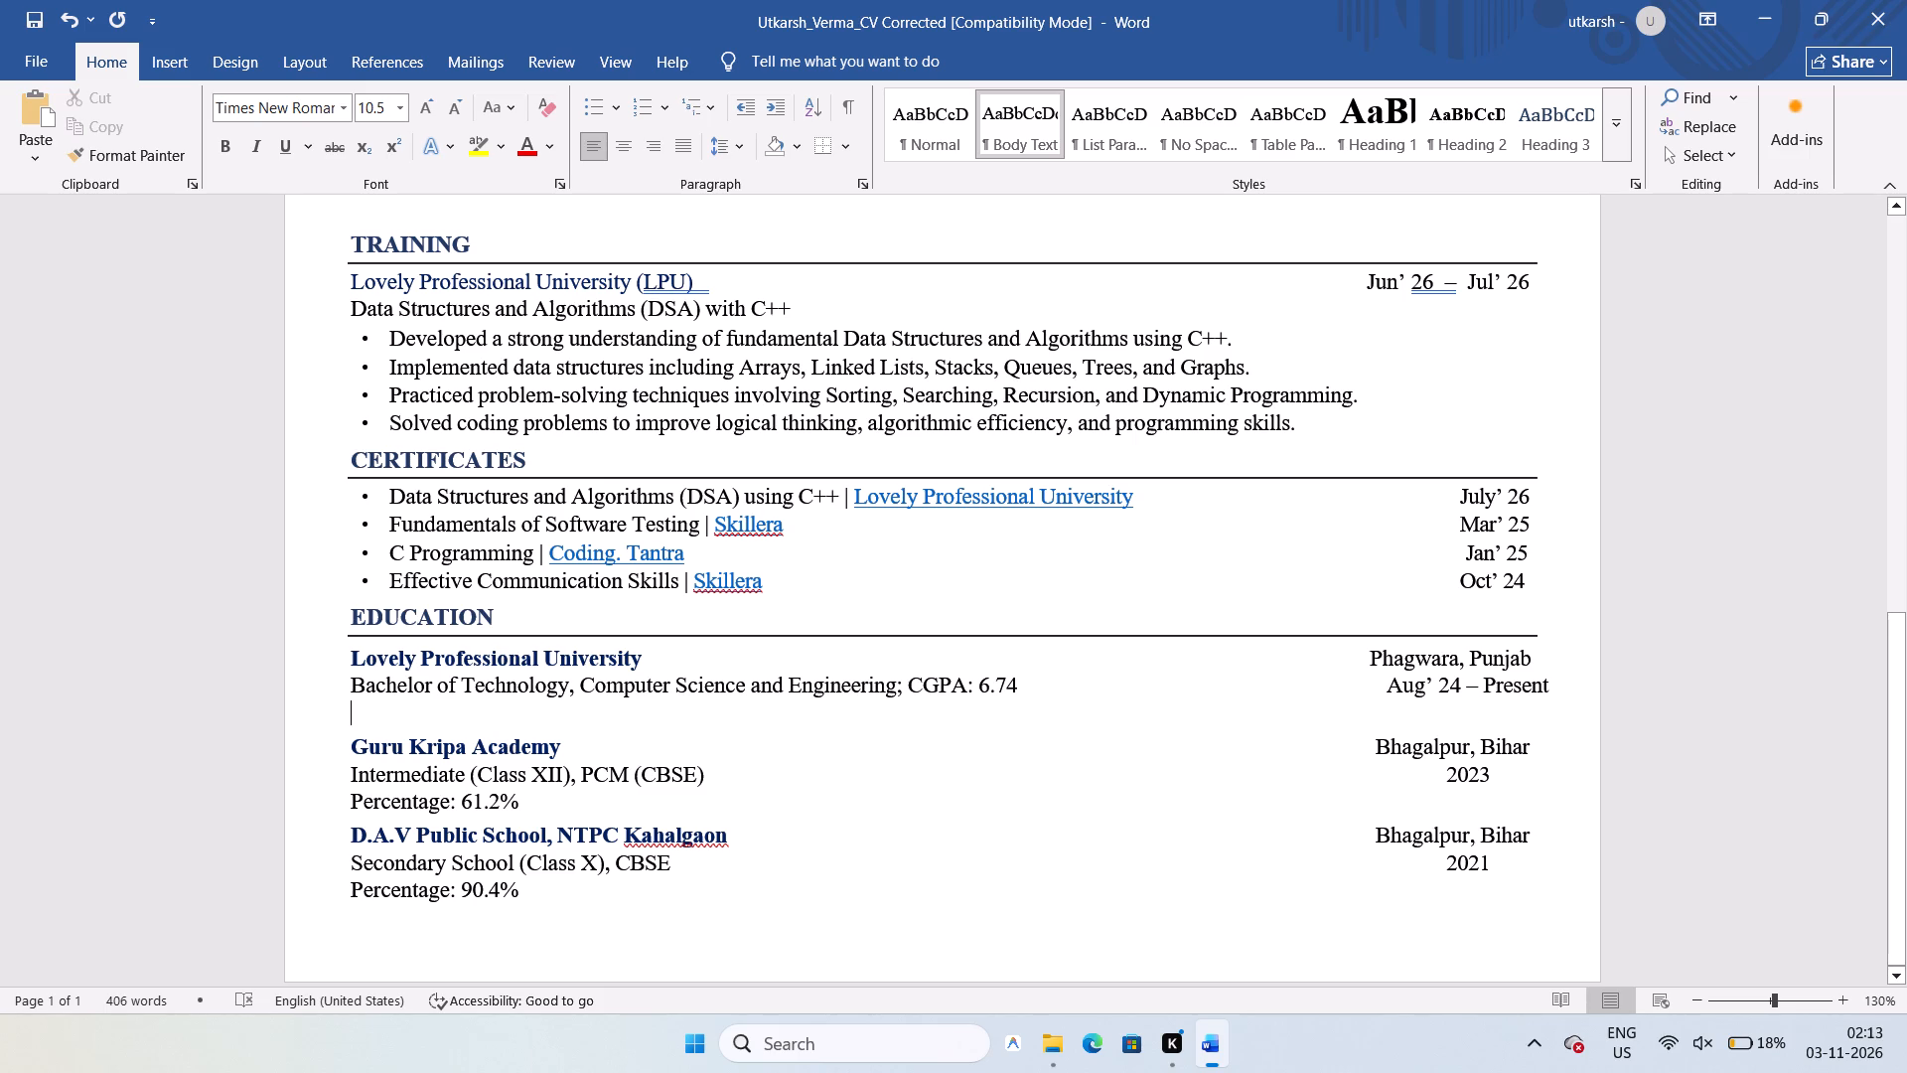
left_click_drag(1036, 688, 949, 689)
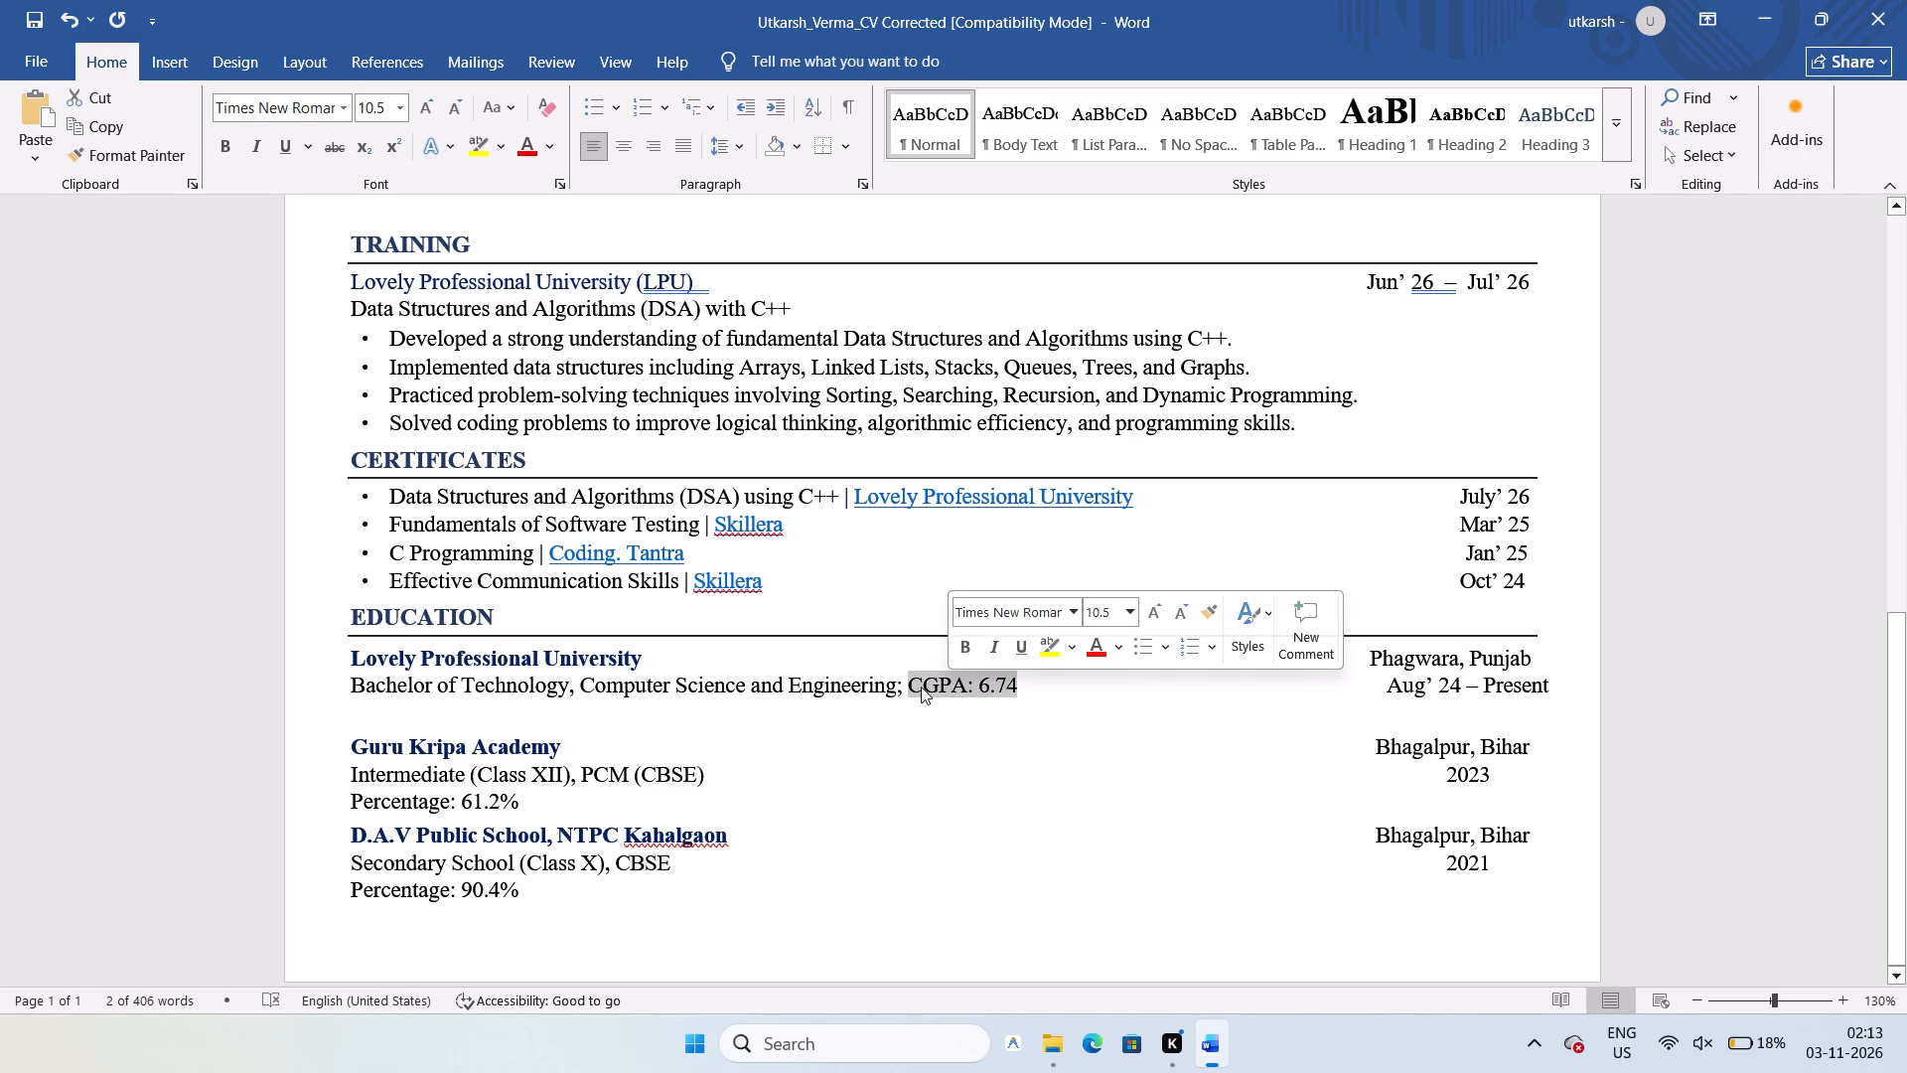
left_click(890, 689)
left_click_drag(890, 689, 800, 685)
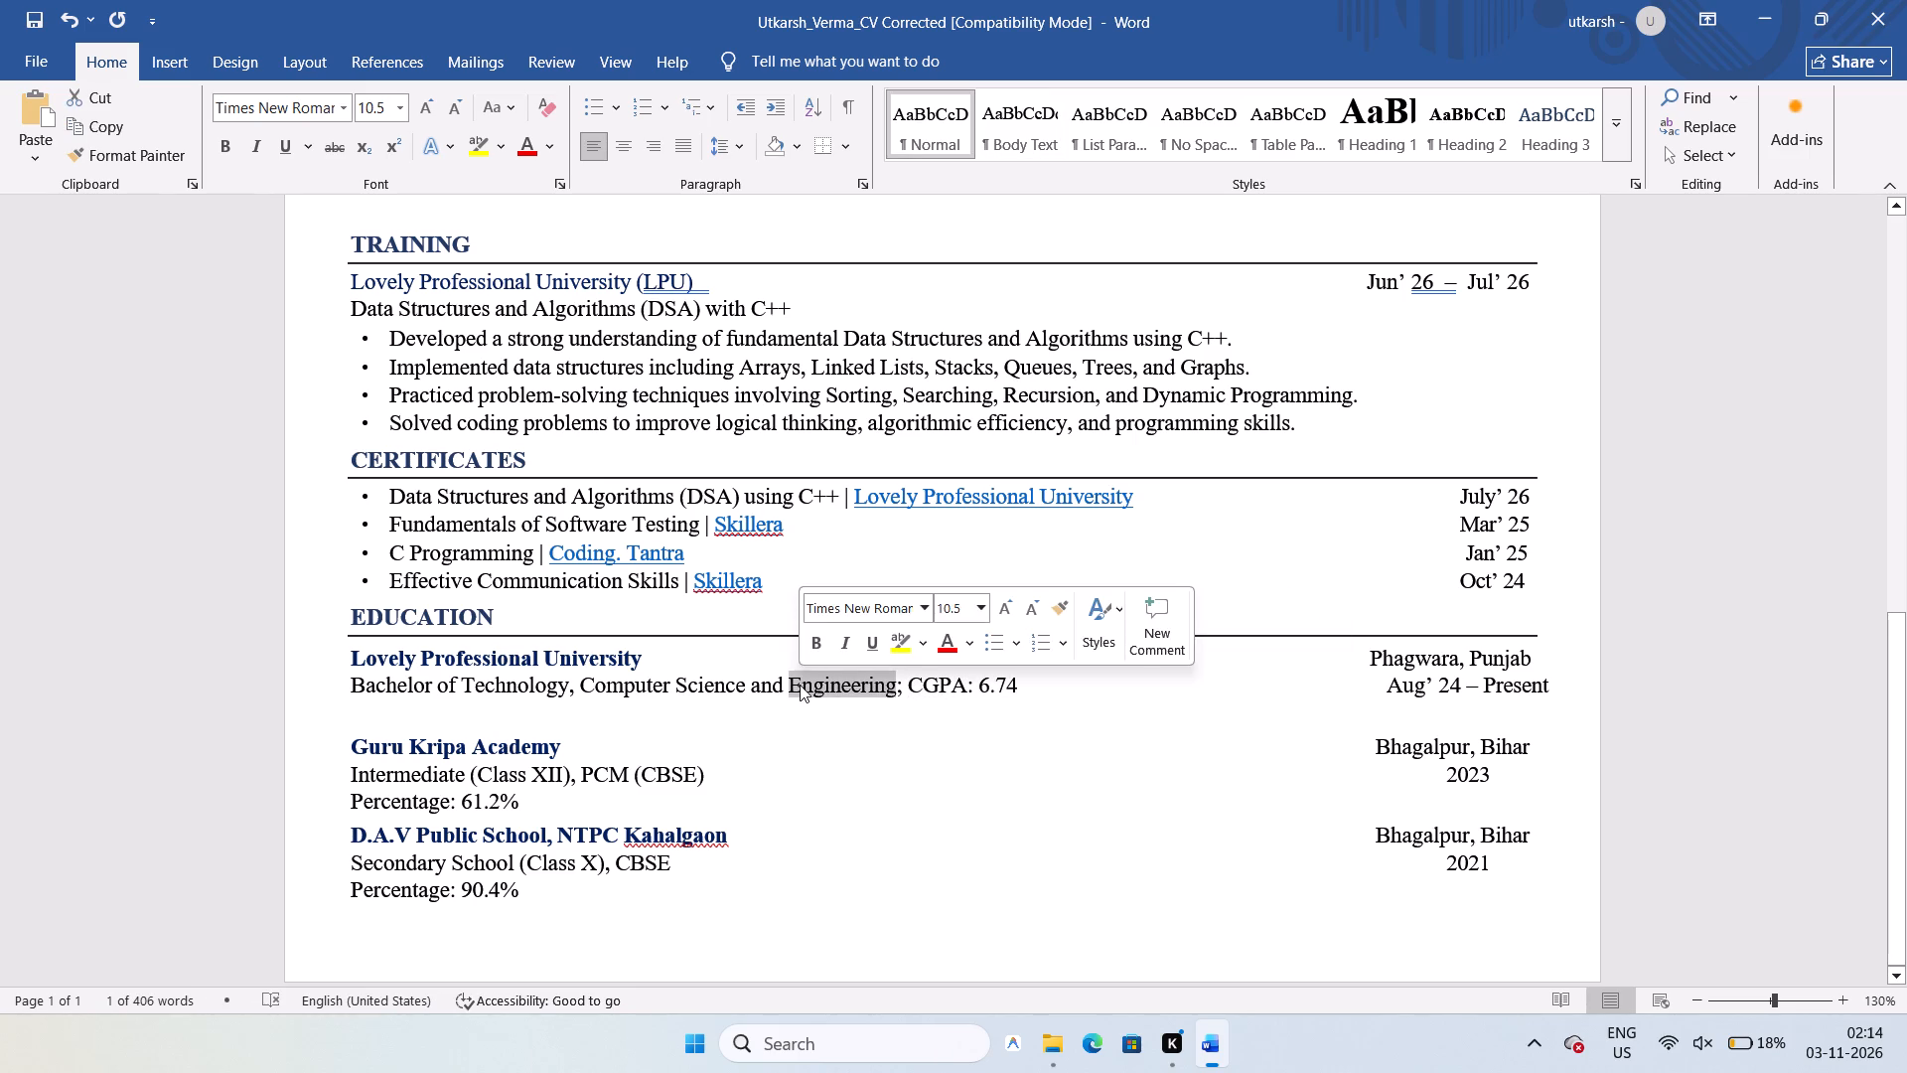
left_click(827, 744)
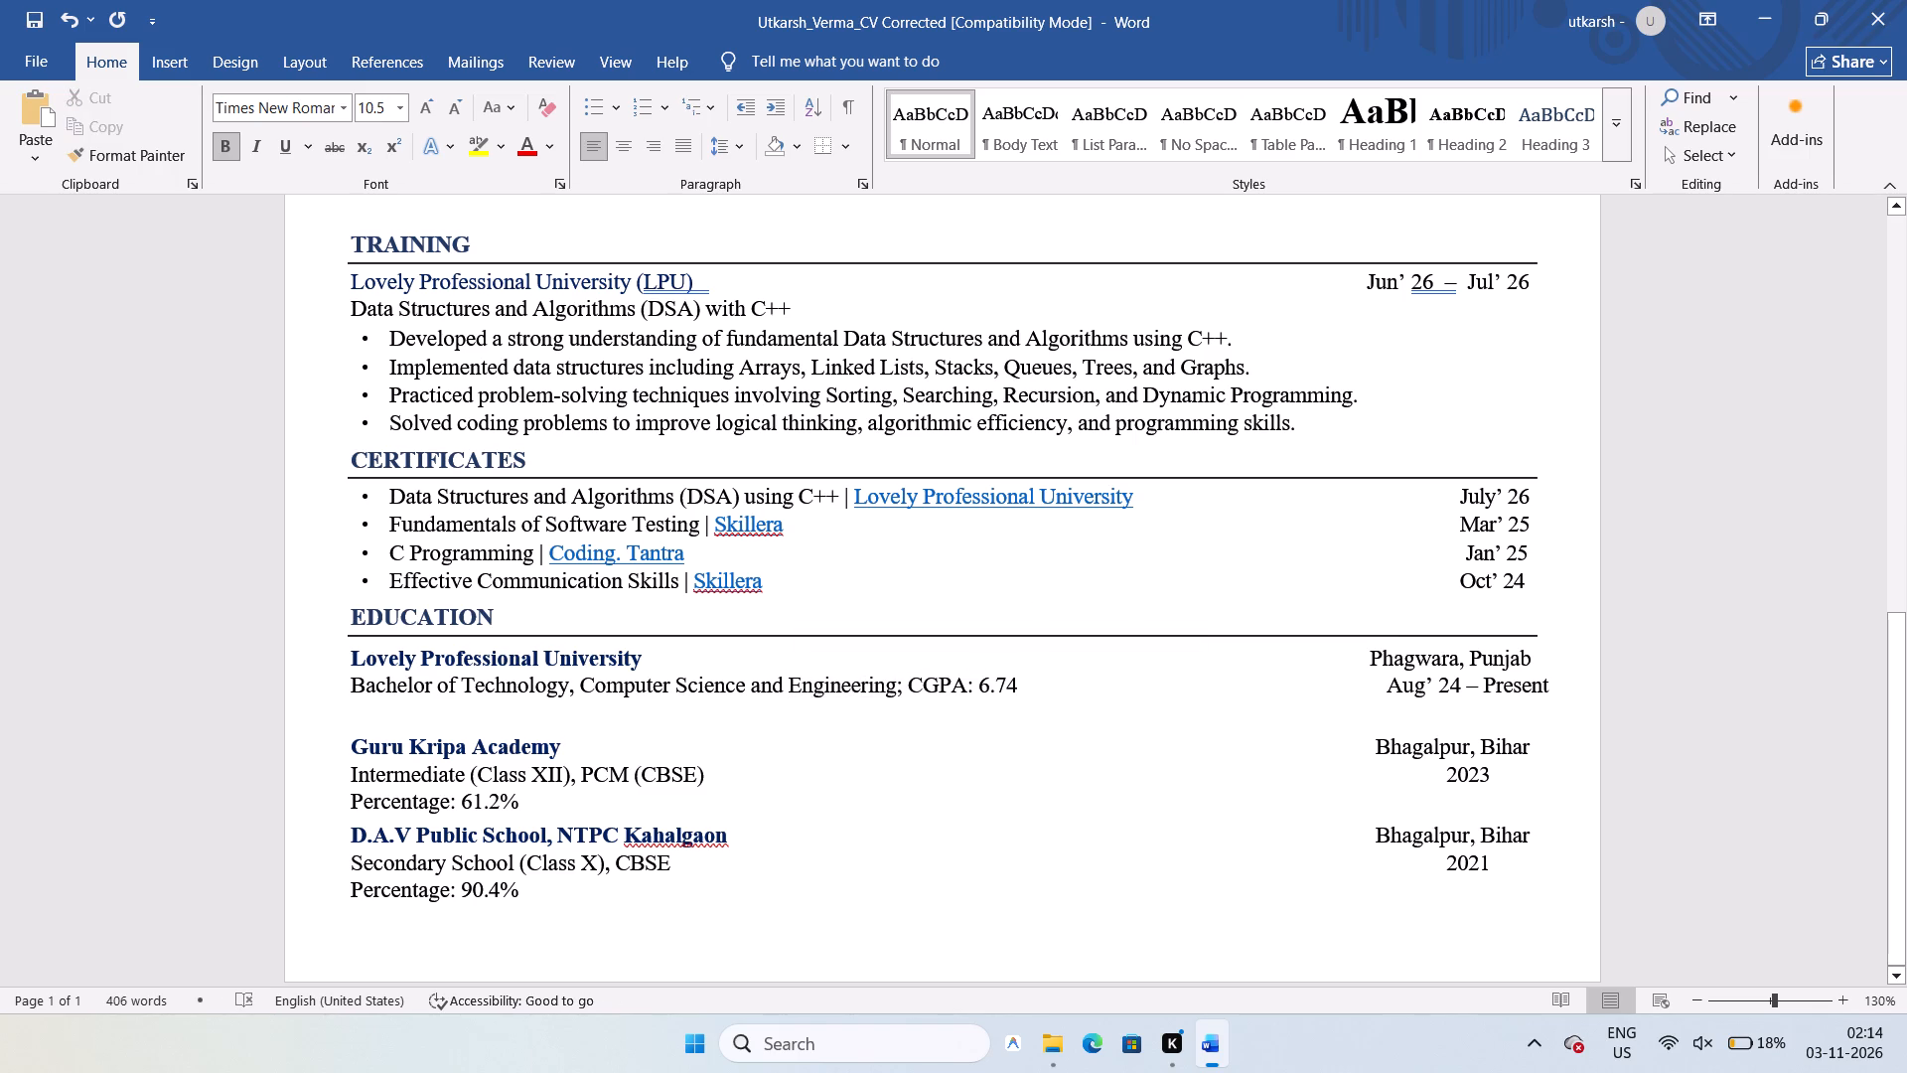
Adjust the spaces before "Phagwara, Punjab" and "Aug’ 24 – Present" so both line up with the section rule's end.
left_click(1368, 658)
key("space")
key("space")
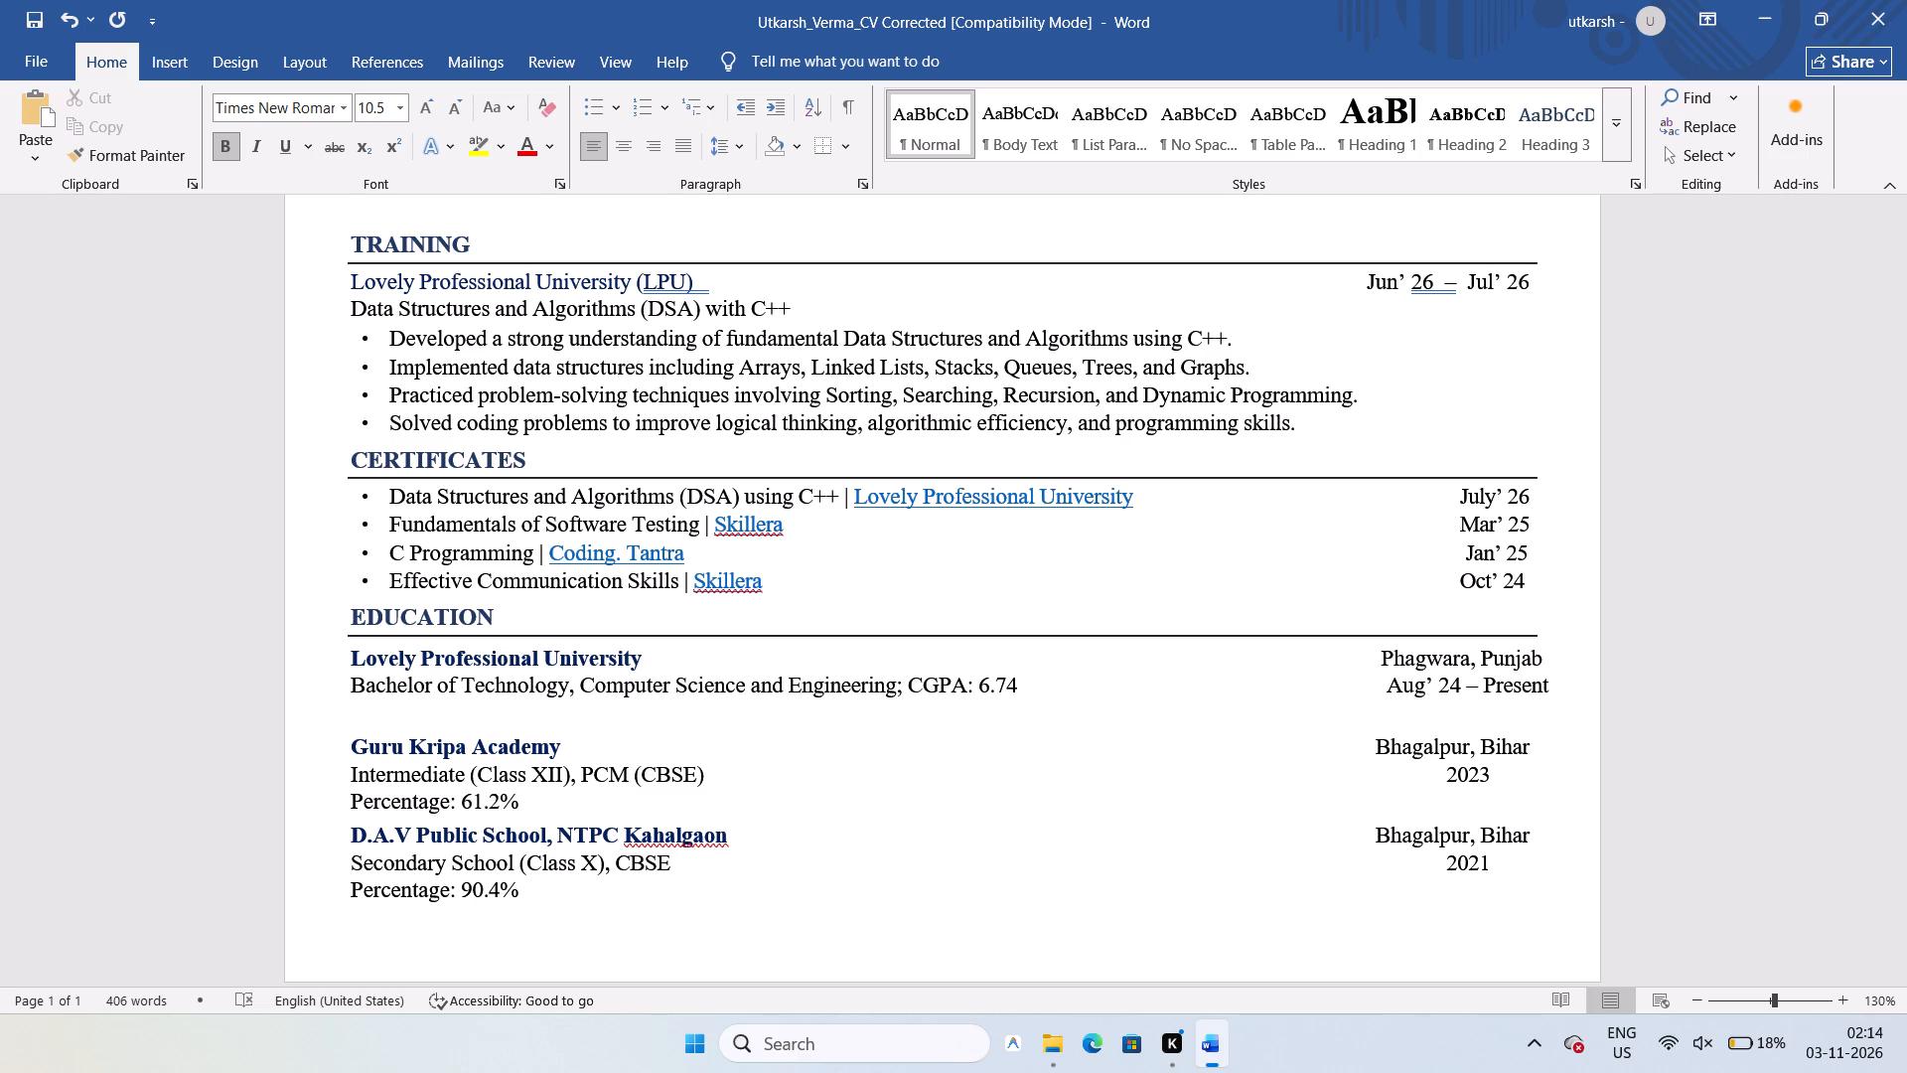
left_click(1390, 692)
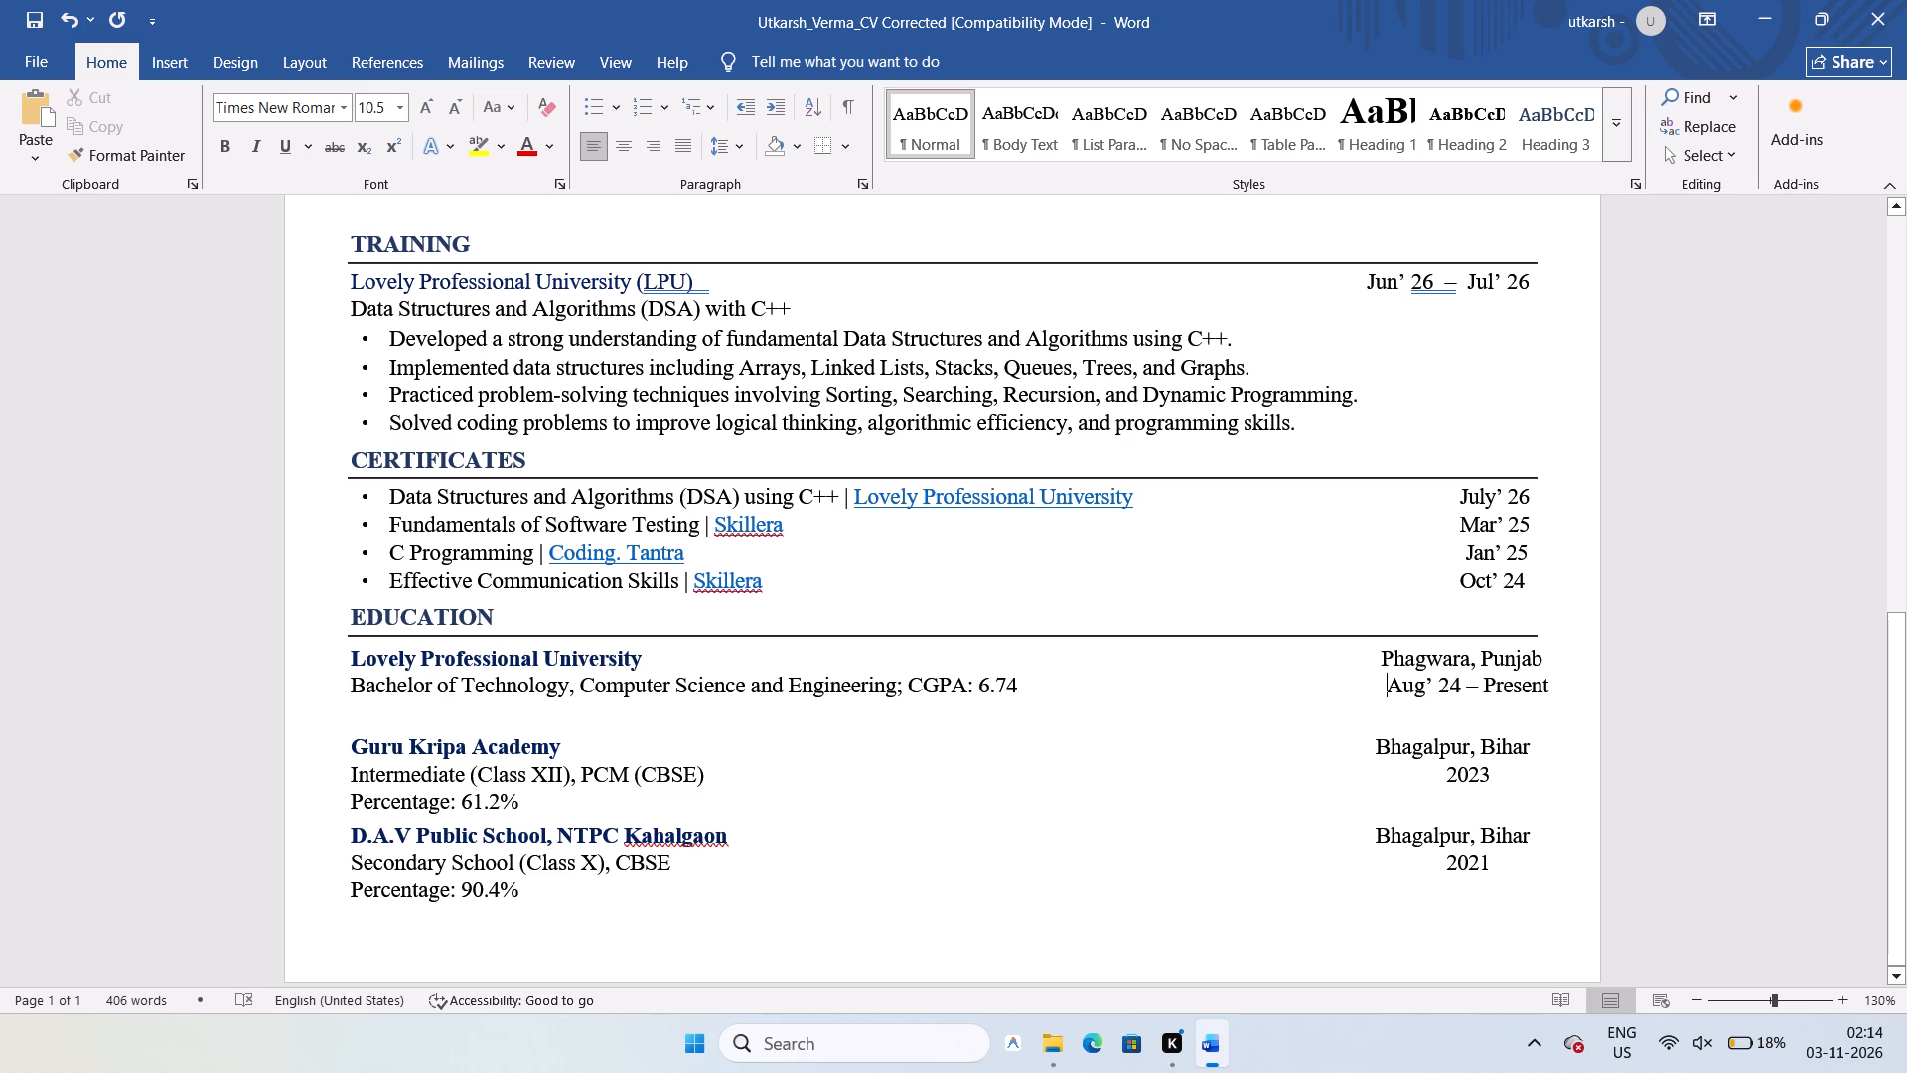
key("BackSpace")
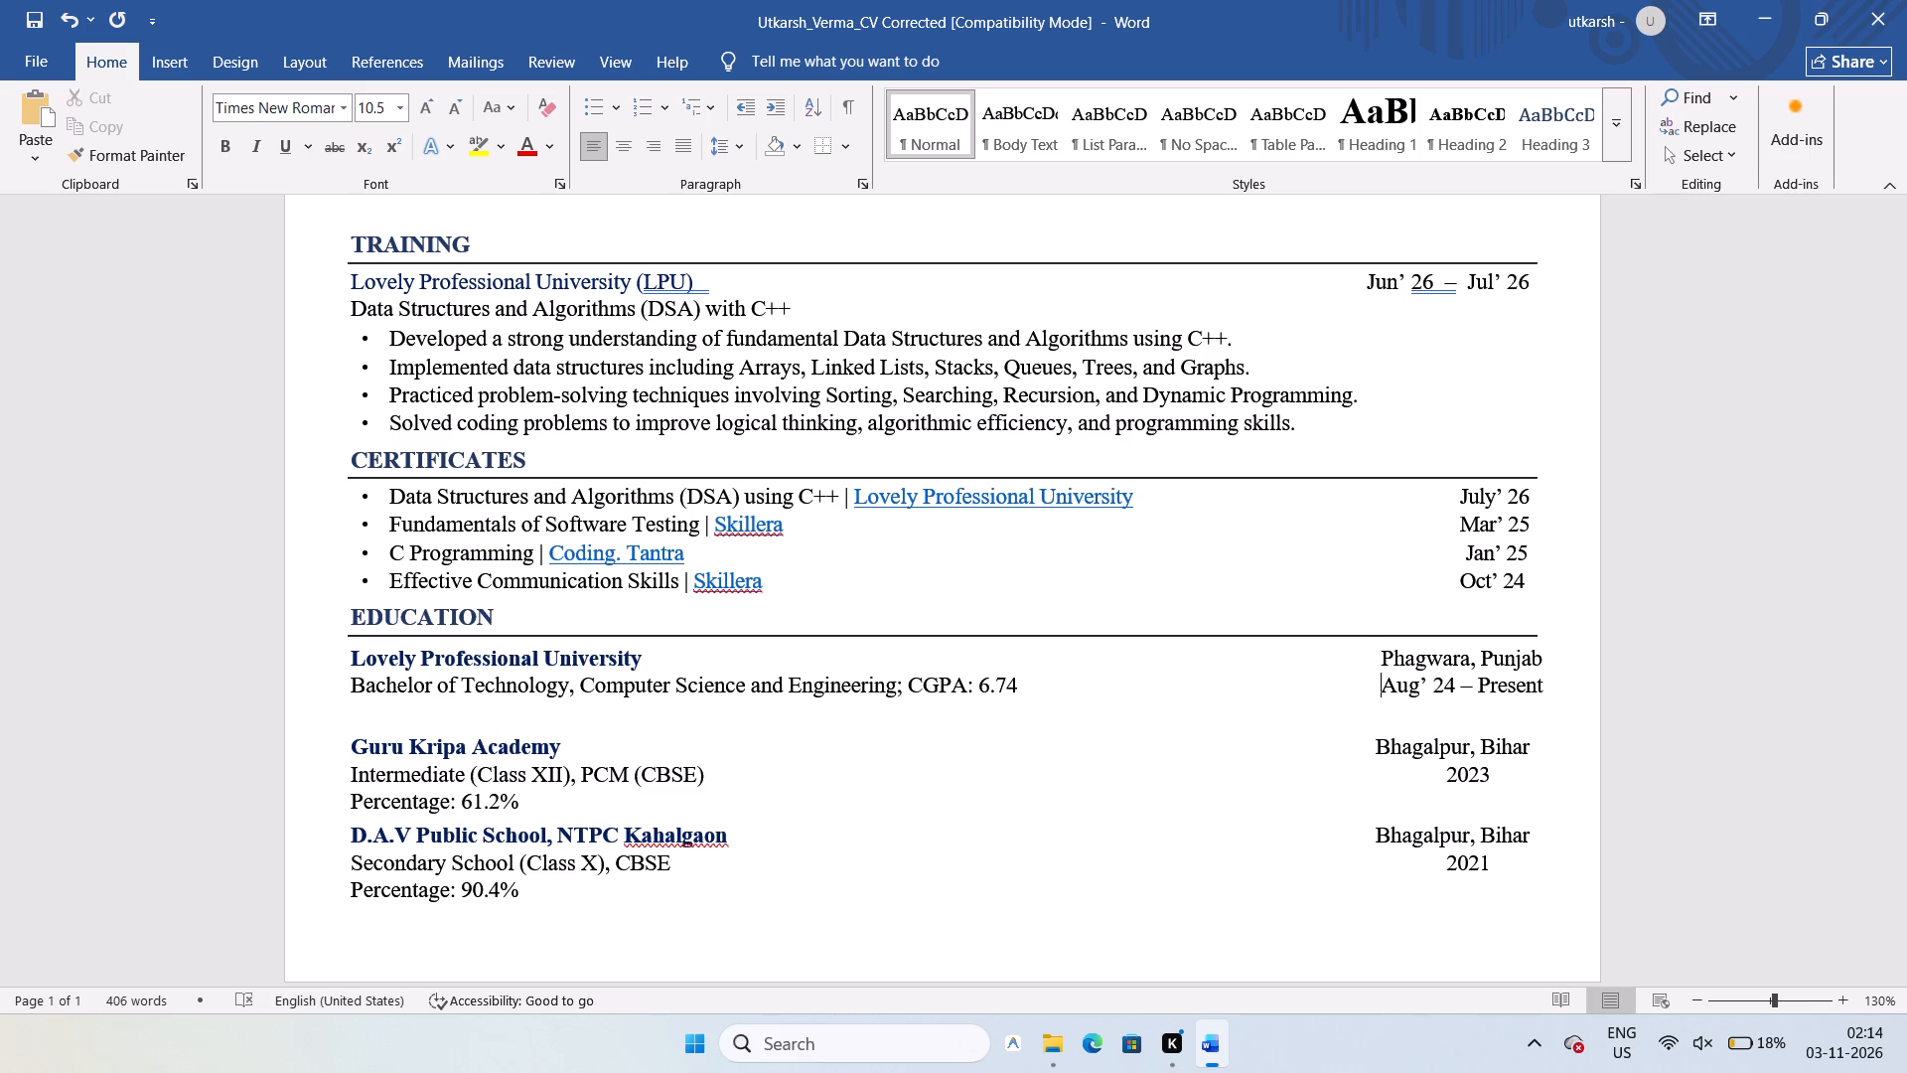
key("BackSpace")
left_click(1389, 651)
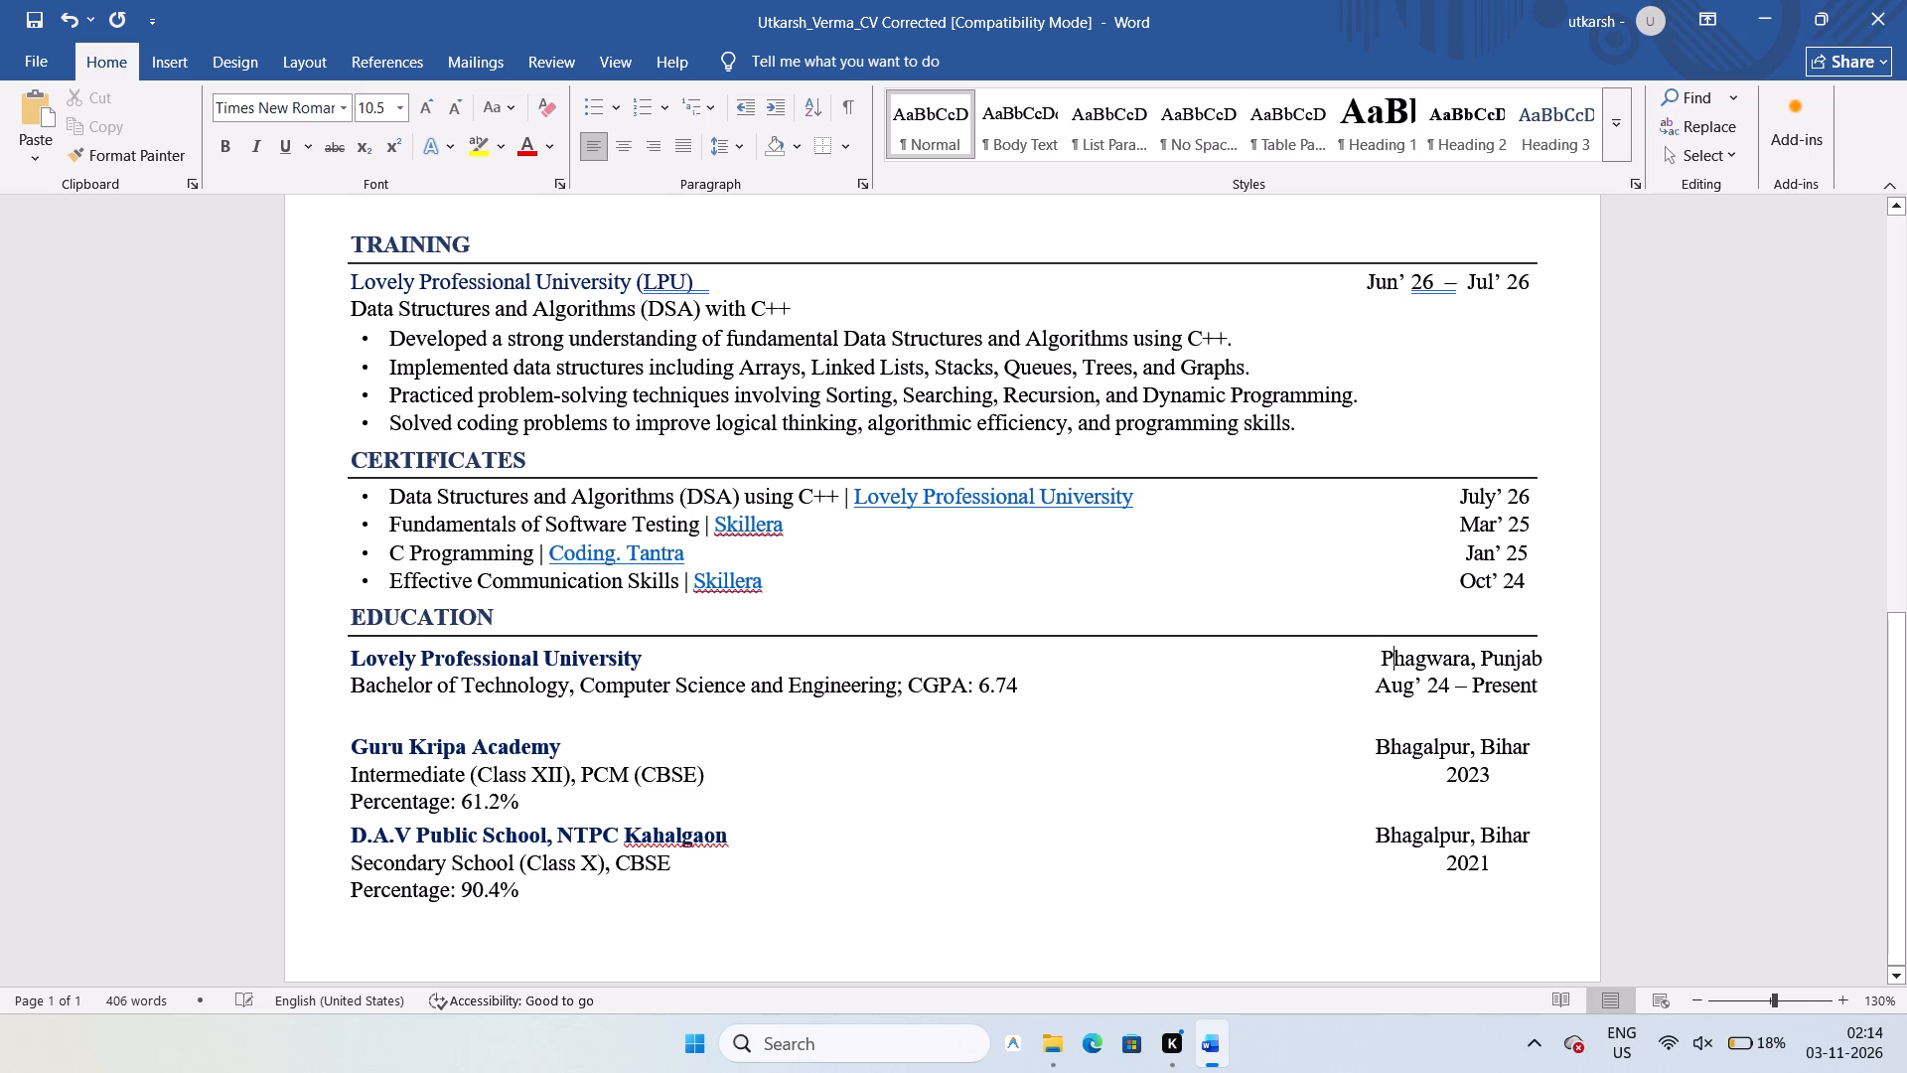
left_click(1383, 651)
key("BackSpace")
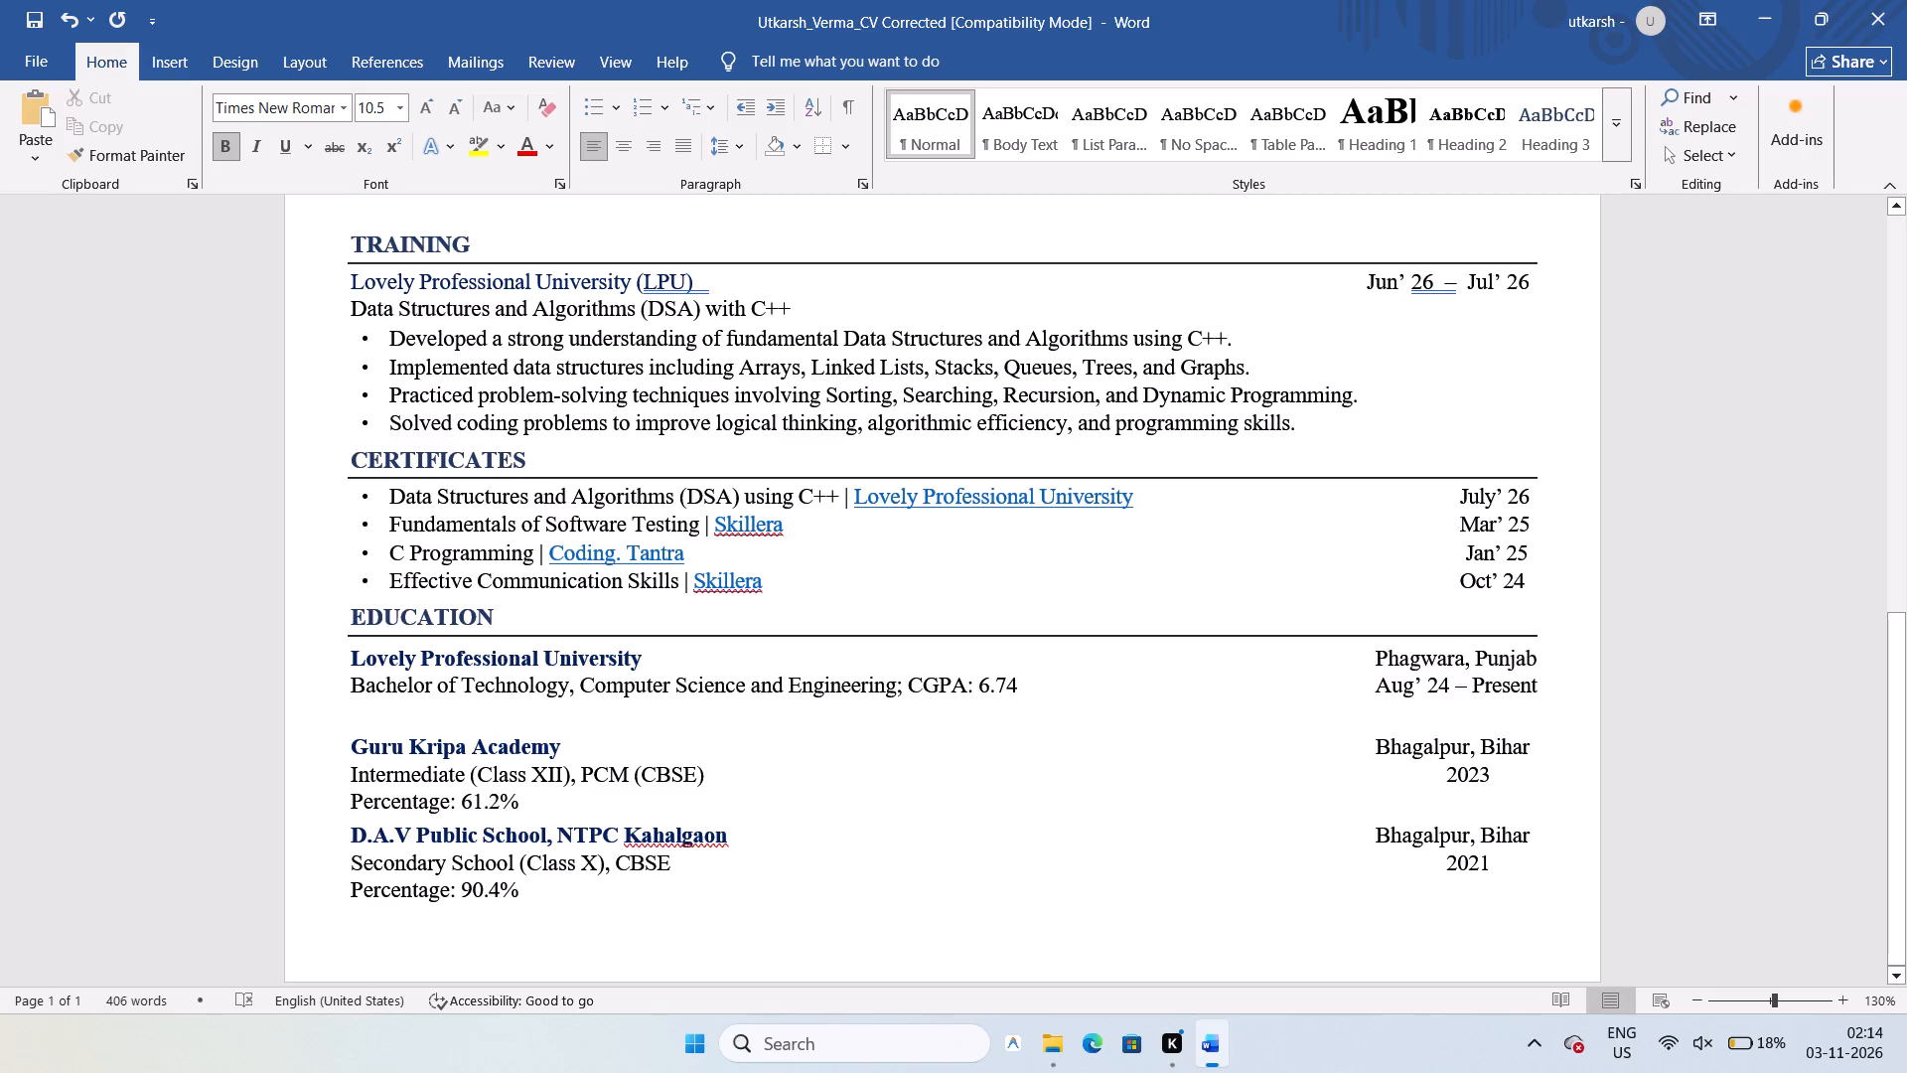
Insert one space before the SmartLib project's "Jun’ 26 – Jul’ 26" date to align it with the section rule's end.
scroll(1490, 578, "up", 3)
scroll(1490, 578, "down", 10)
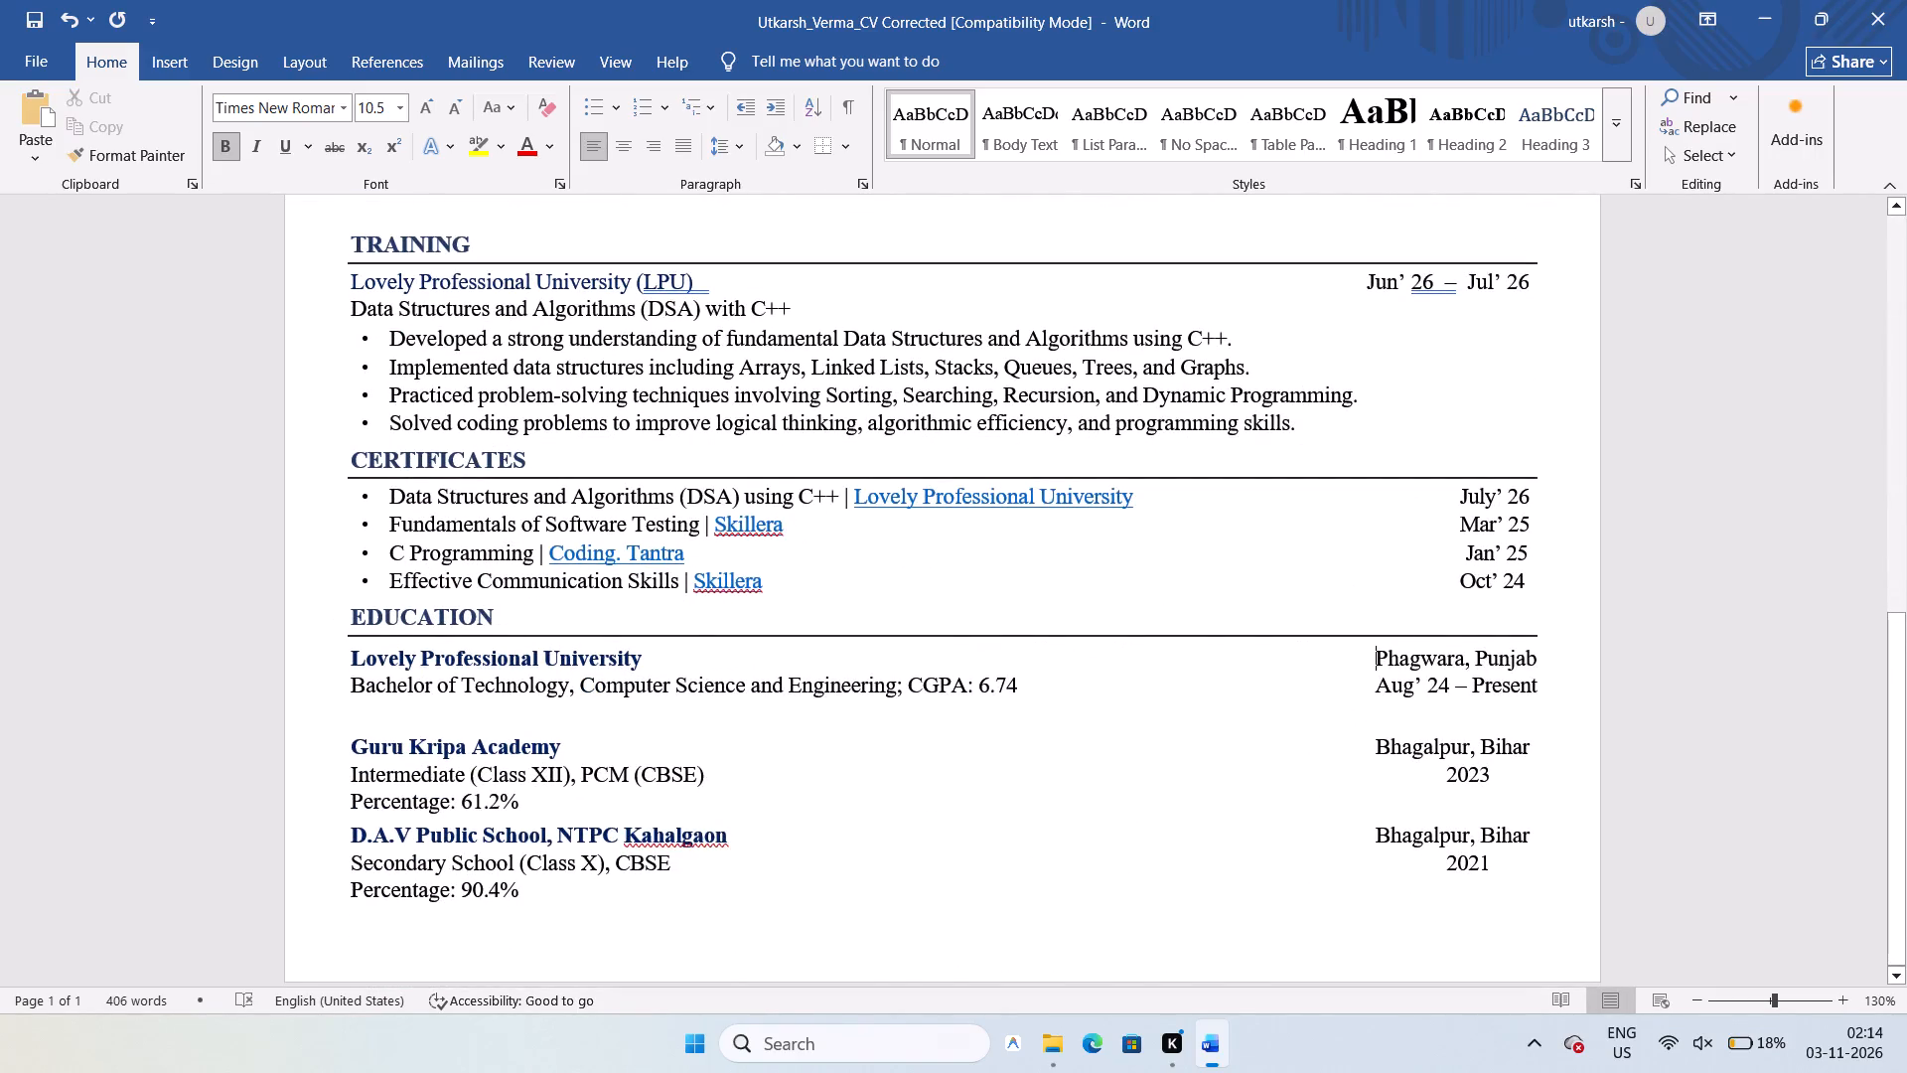
scroll(1462, 596, "up", 3)
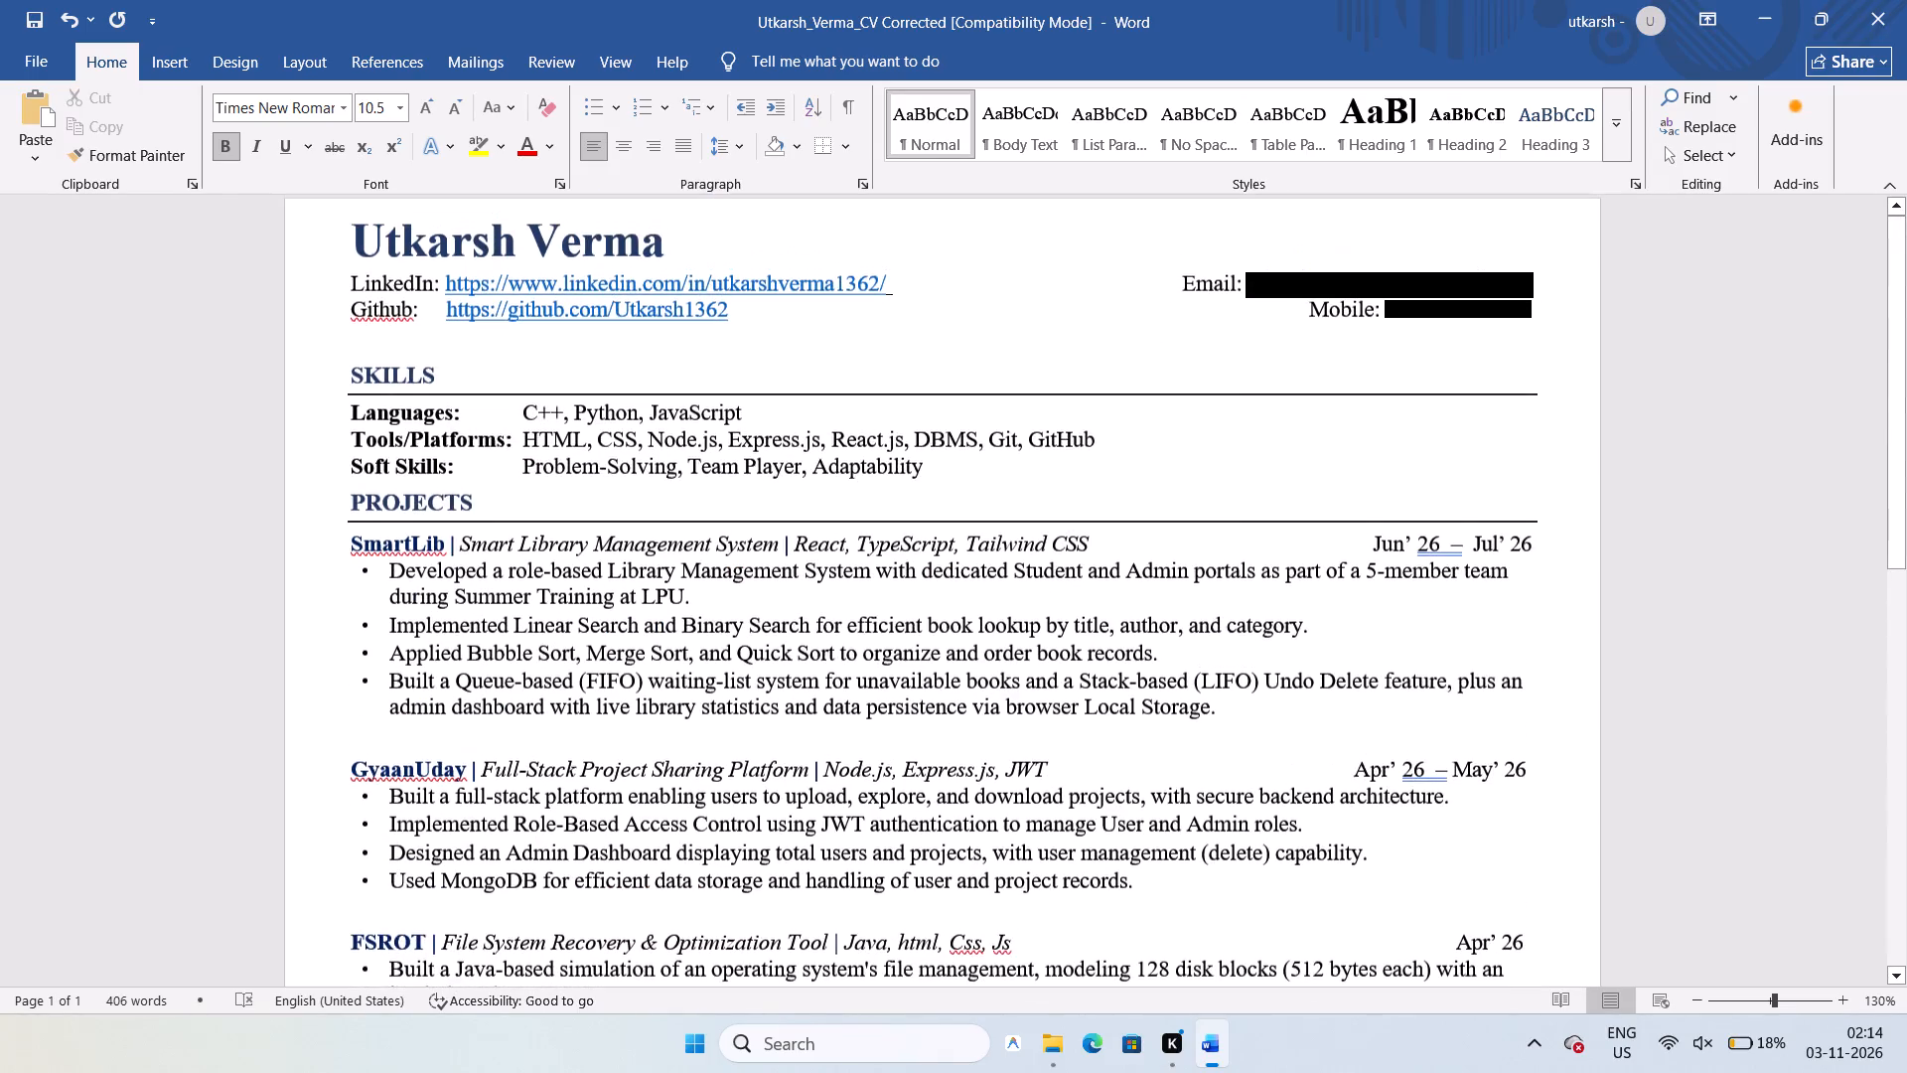
left_click(1377, 547)
key("space")
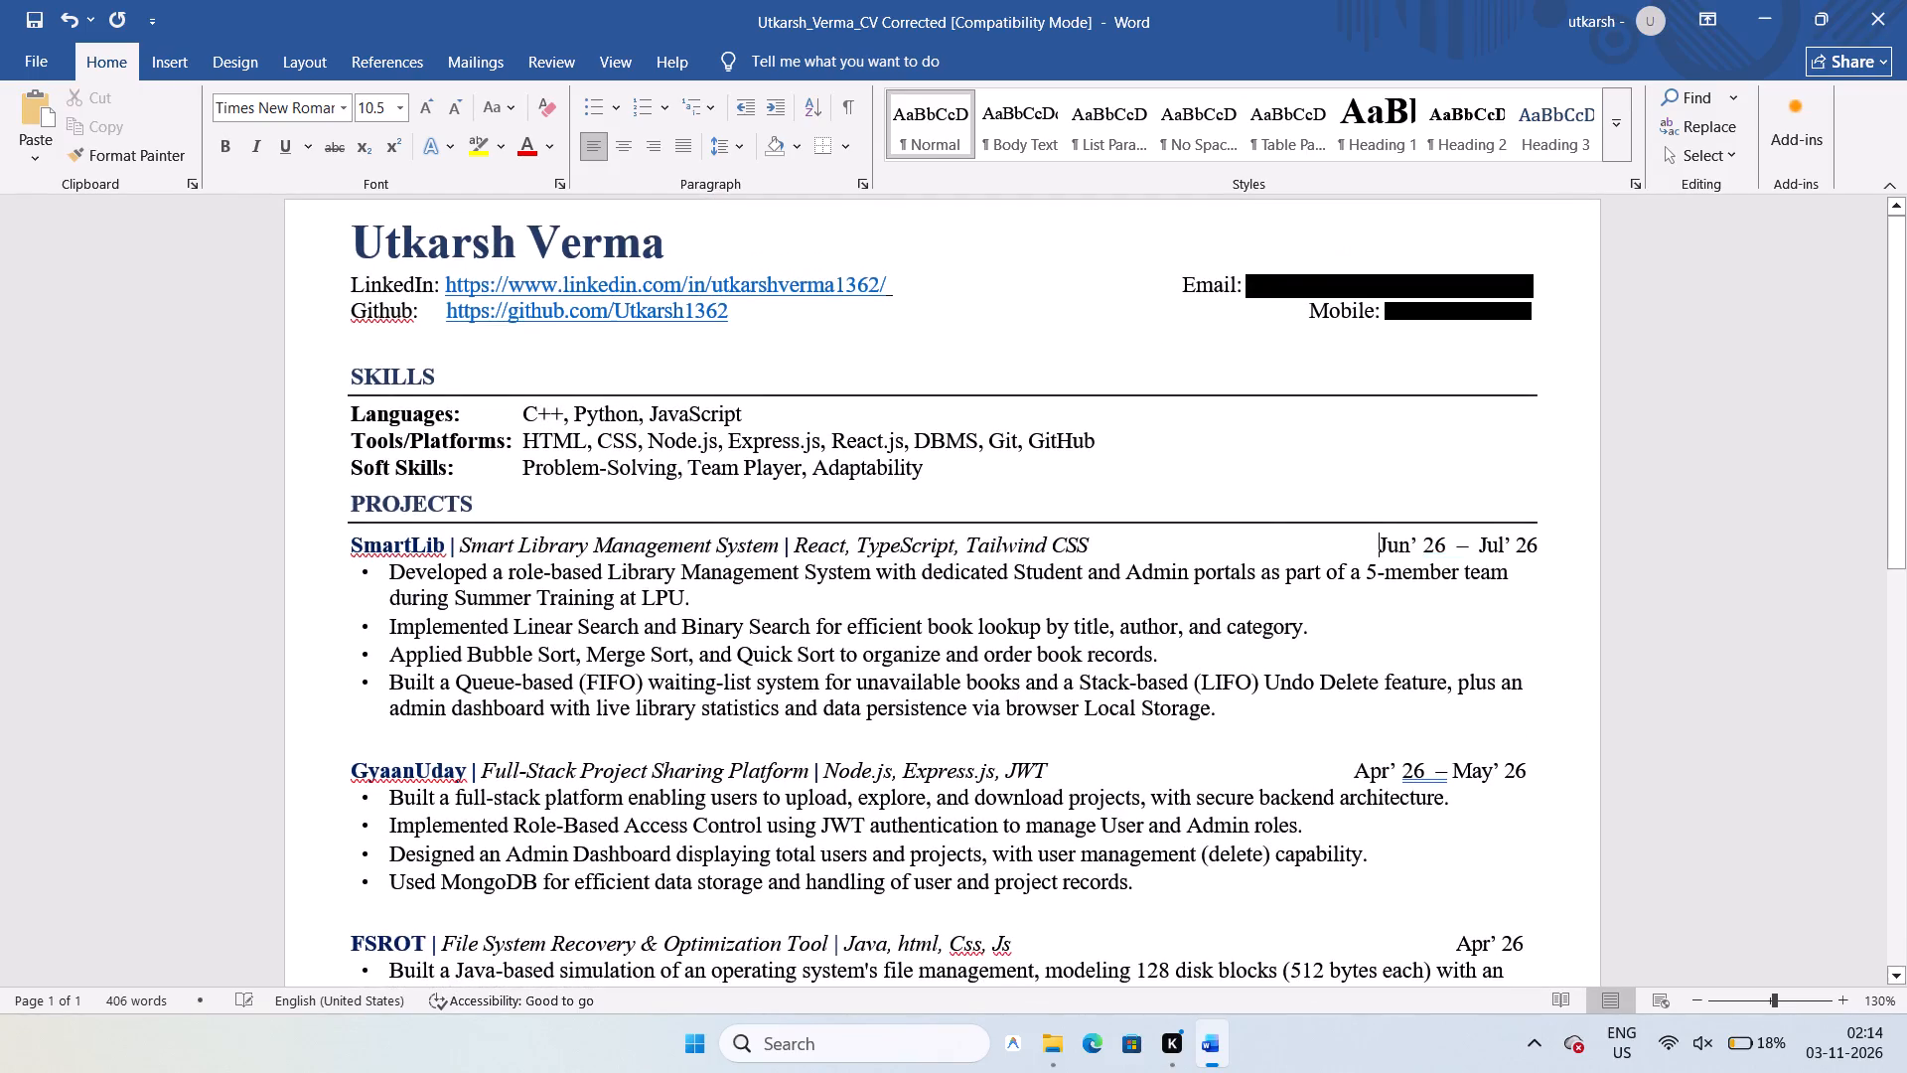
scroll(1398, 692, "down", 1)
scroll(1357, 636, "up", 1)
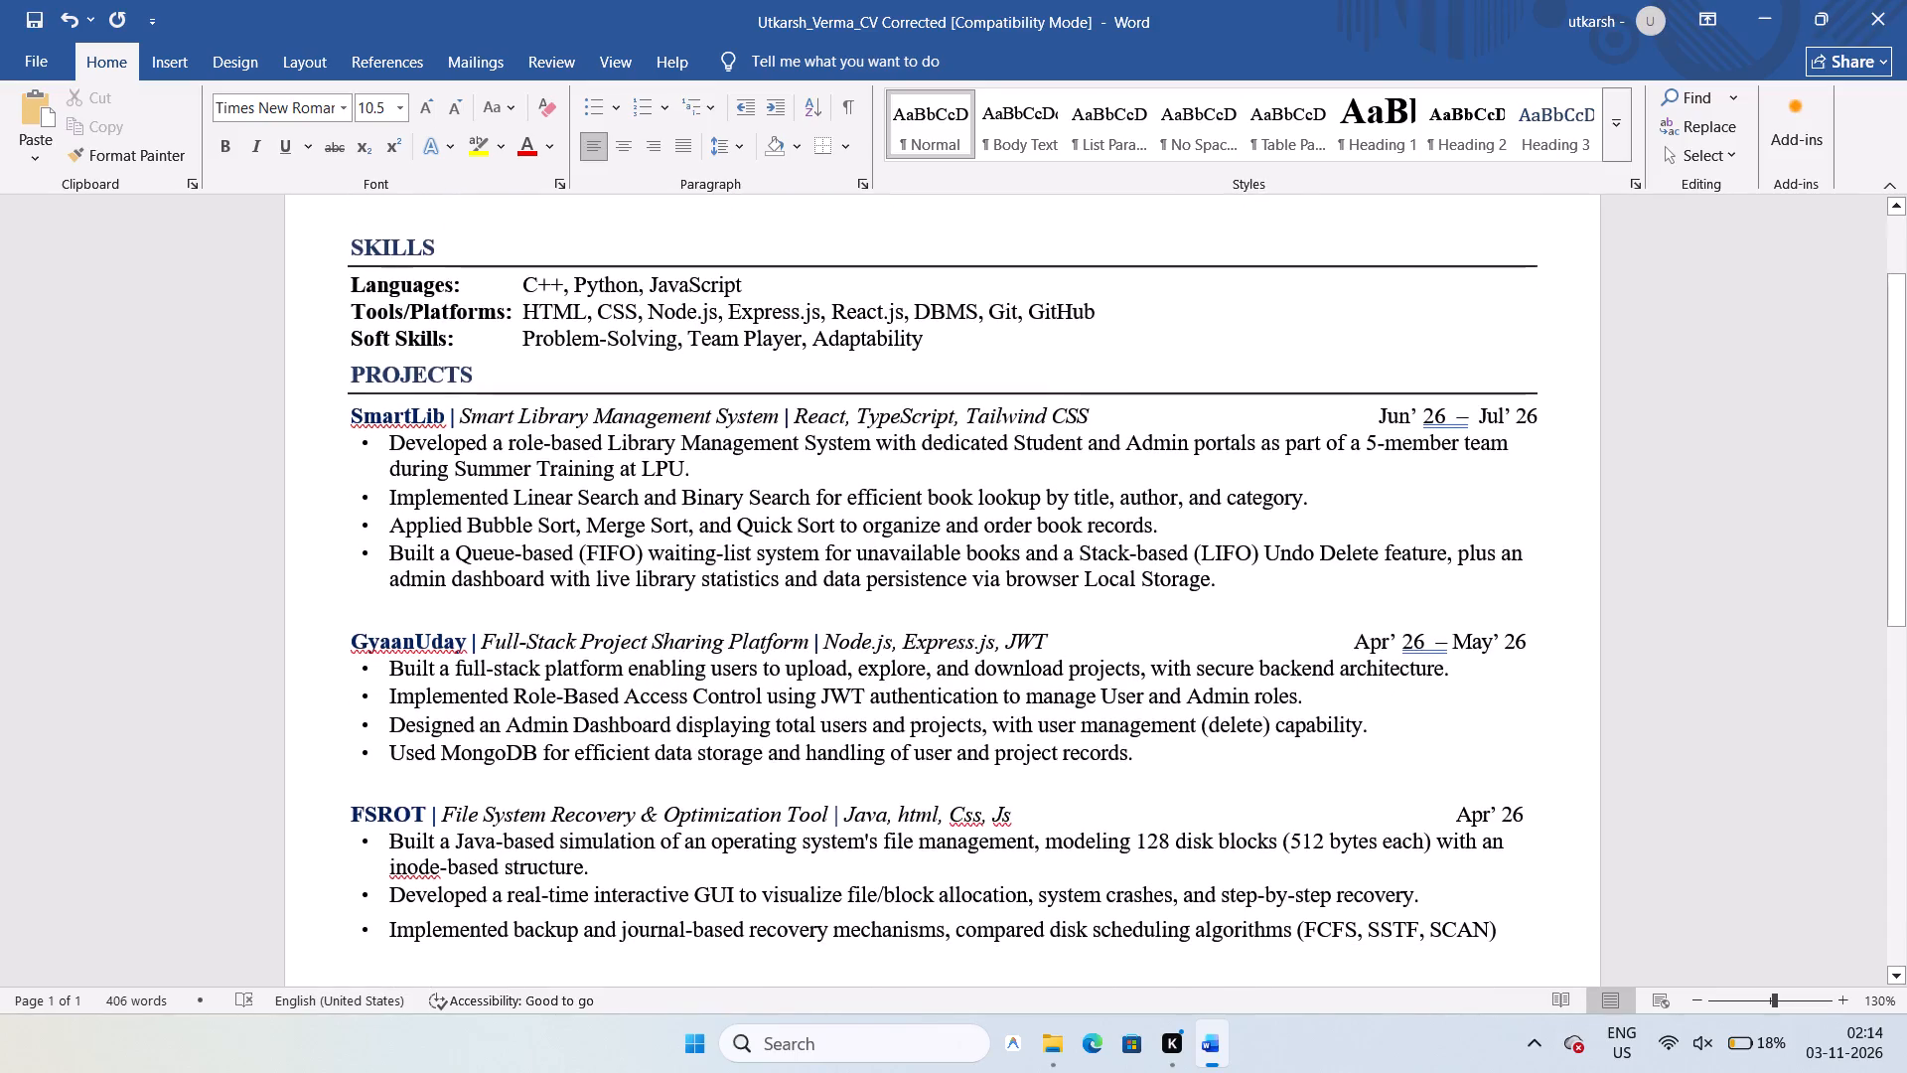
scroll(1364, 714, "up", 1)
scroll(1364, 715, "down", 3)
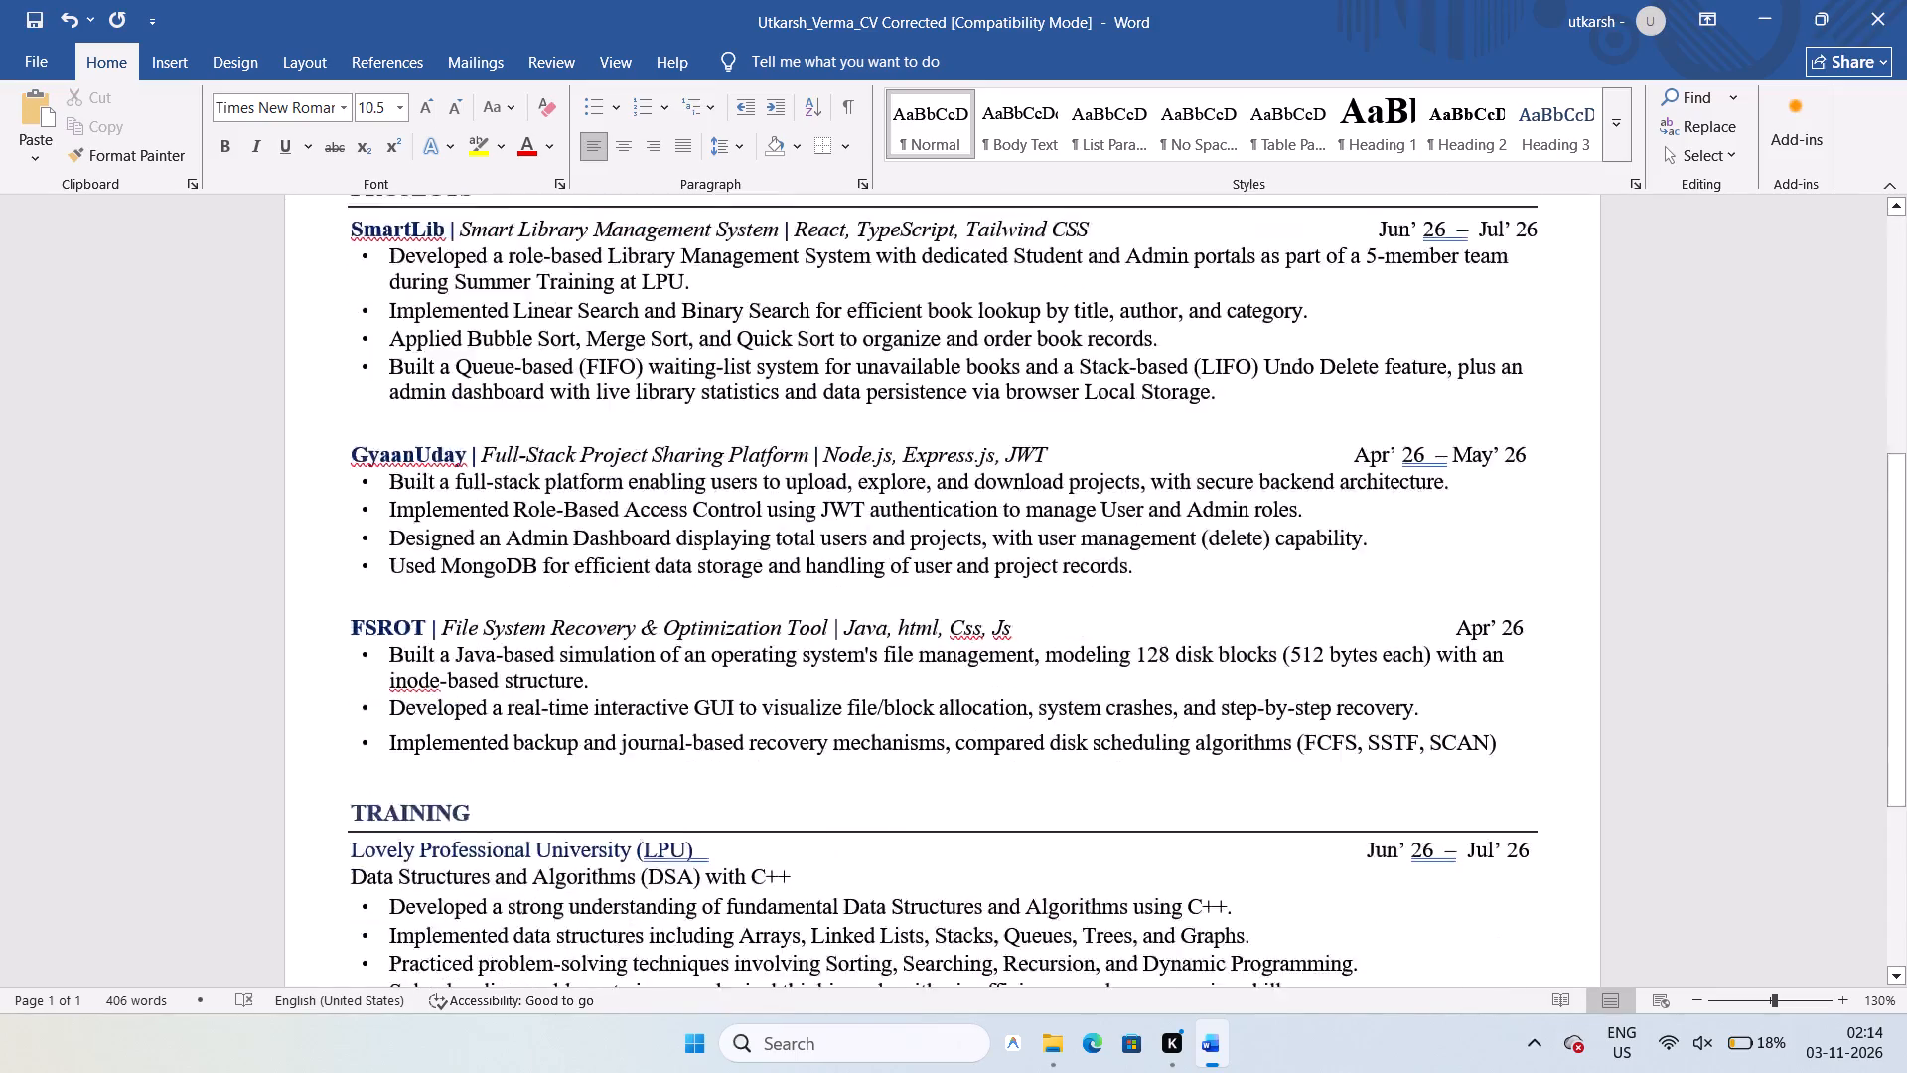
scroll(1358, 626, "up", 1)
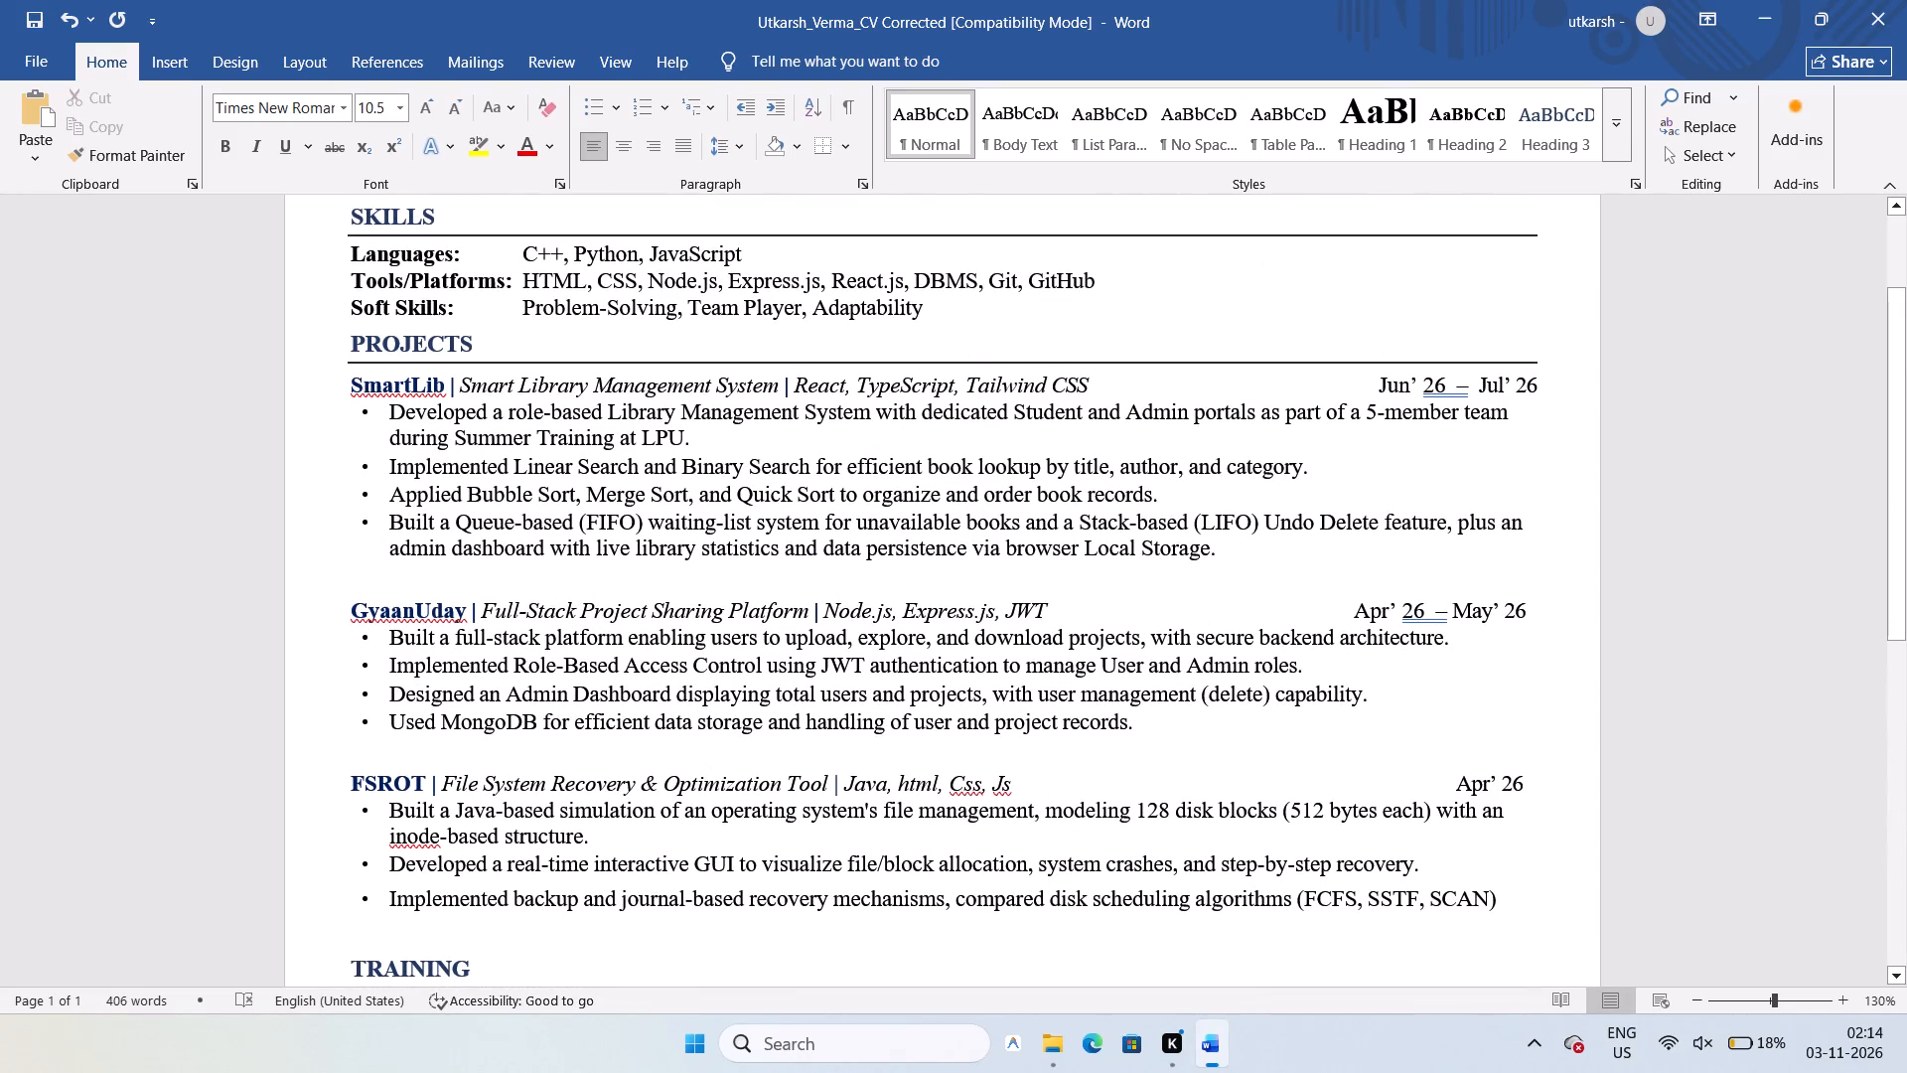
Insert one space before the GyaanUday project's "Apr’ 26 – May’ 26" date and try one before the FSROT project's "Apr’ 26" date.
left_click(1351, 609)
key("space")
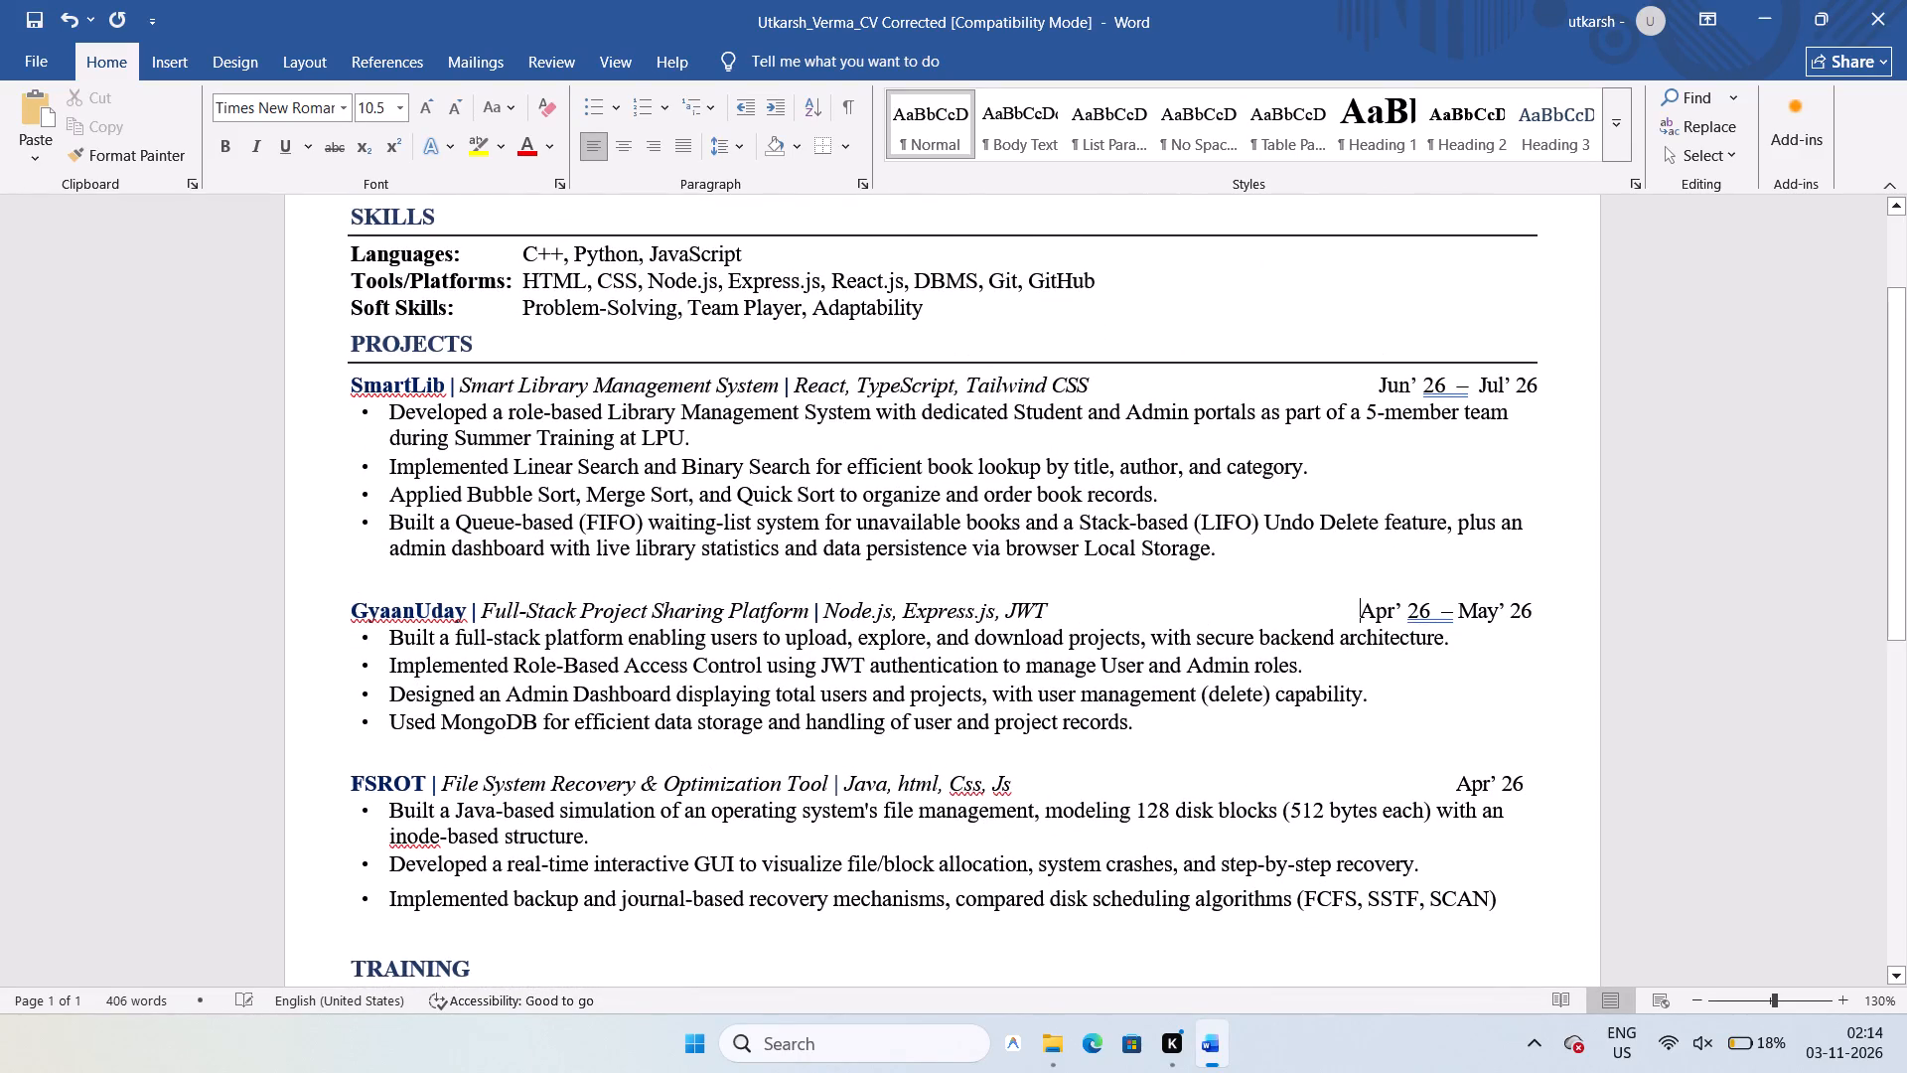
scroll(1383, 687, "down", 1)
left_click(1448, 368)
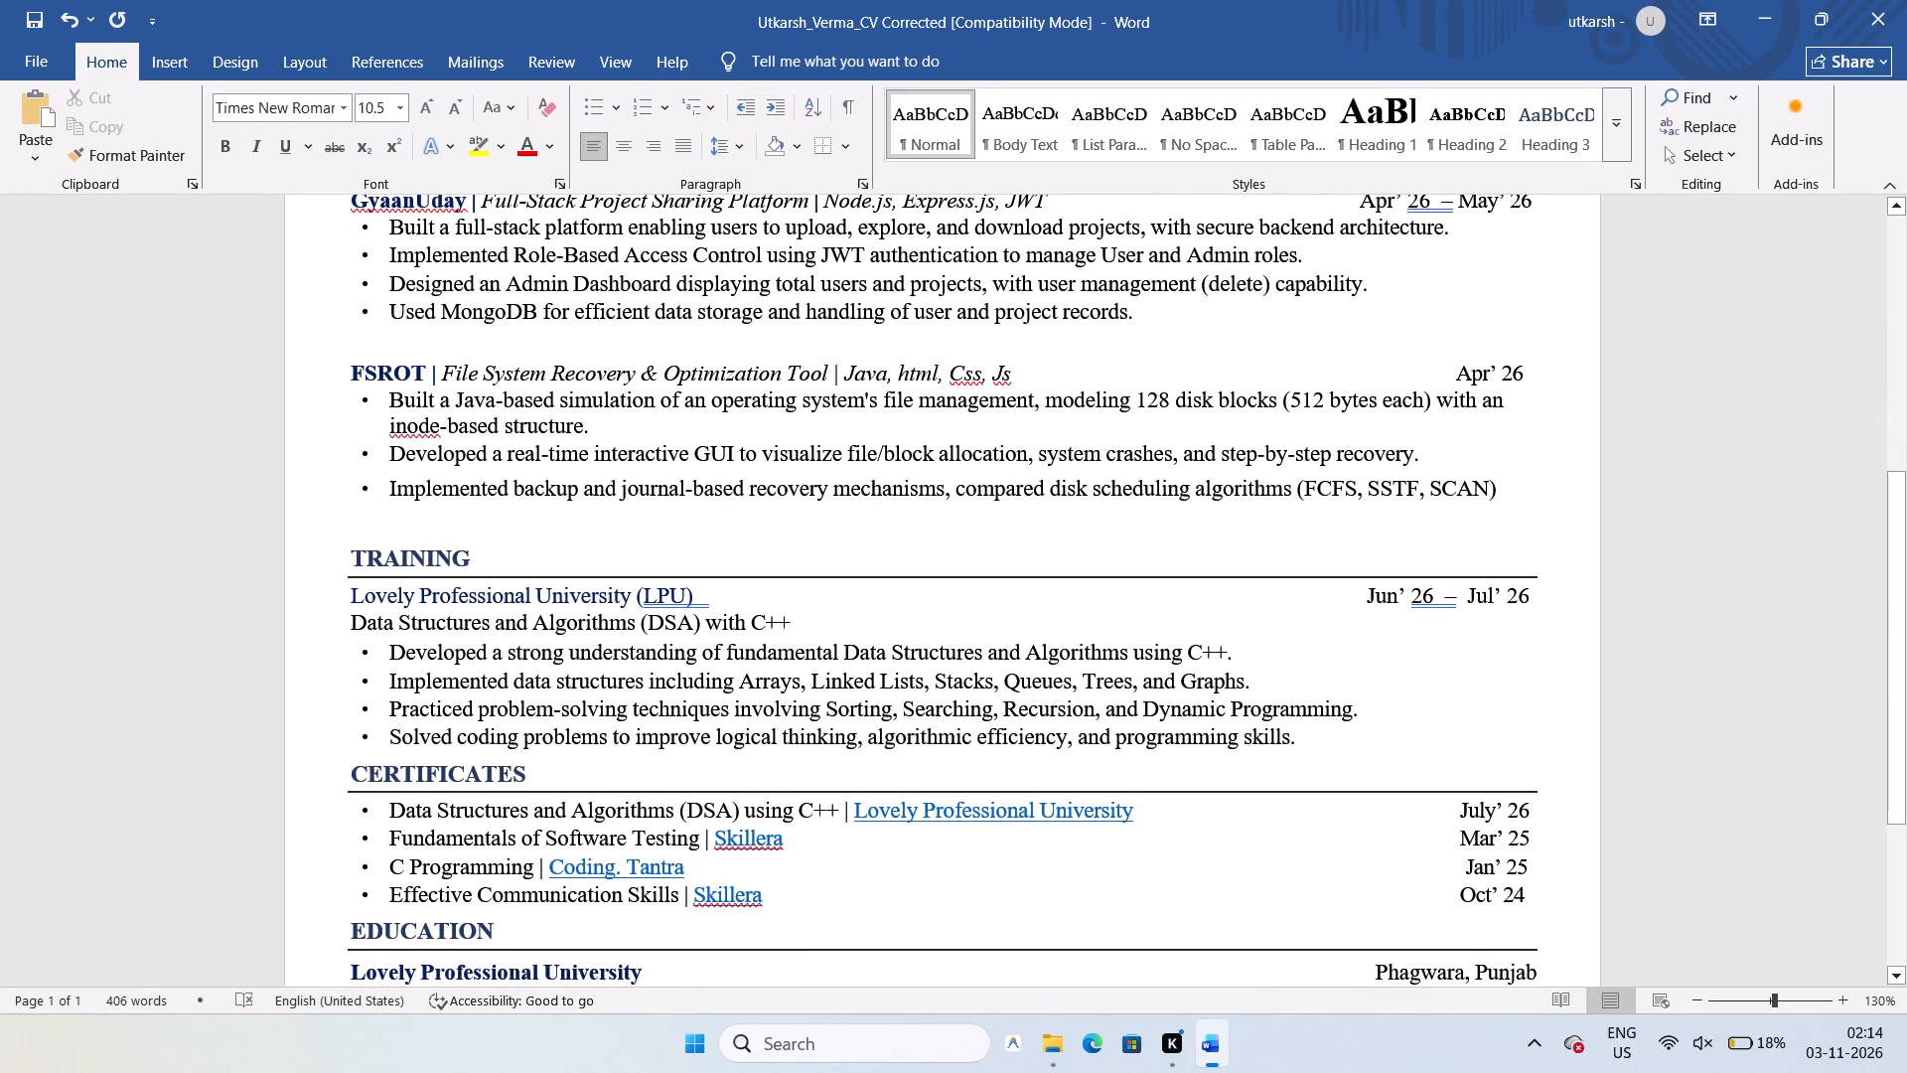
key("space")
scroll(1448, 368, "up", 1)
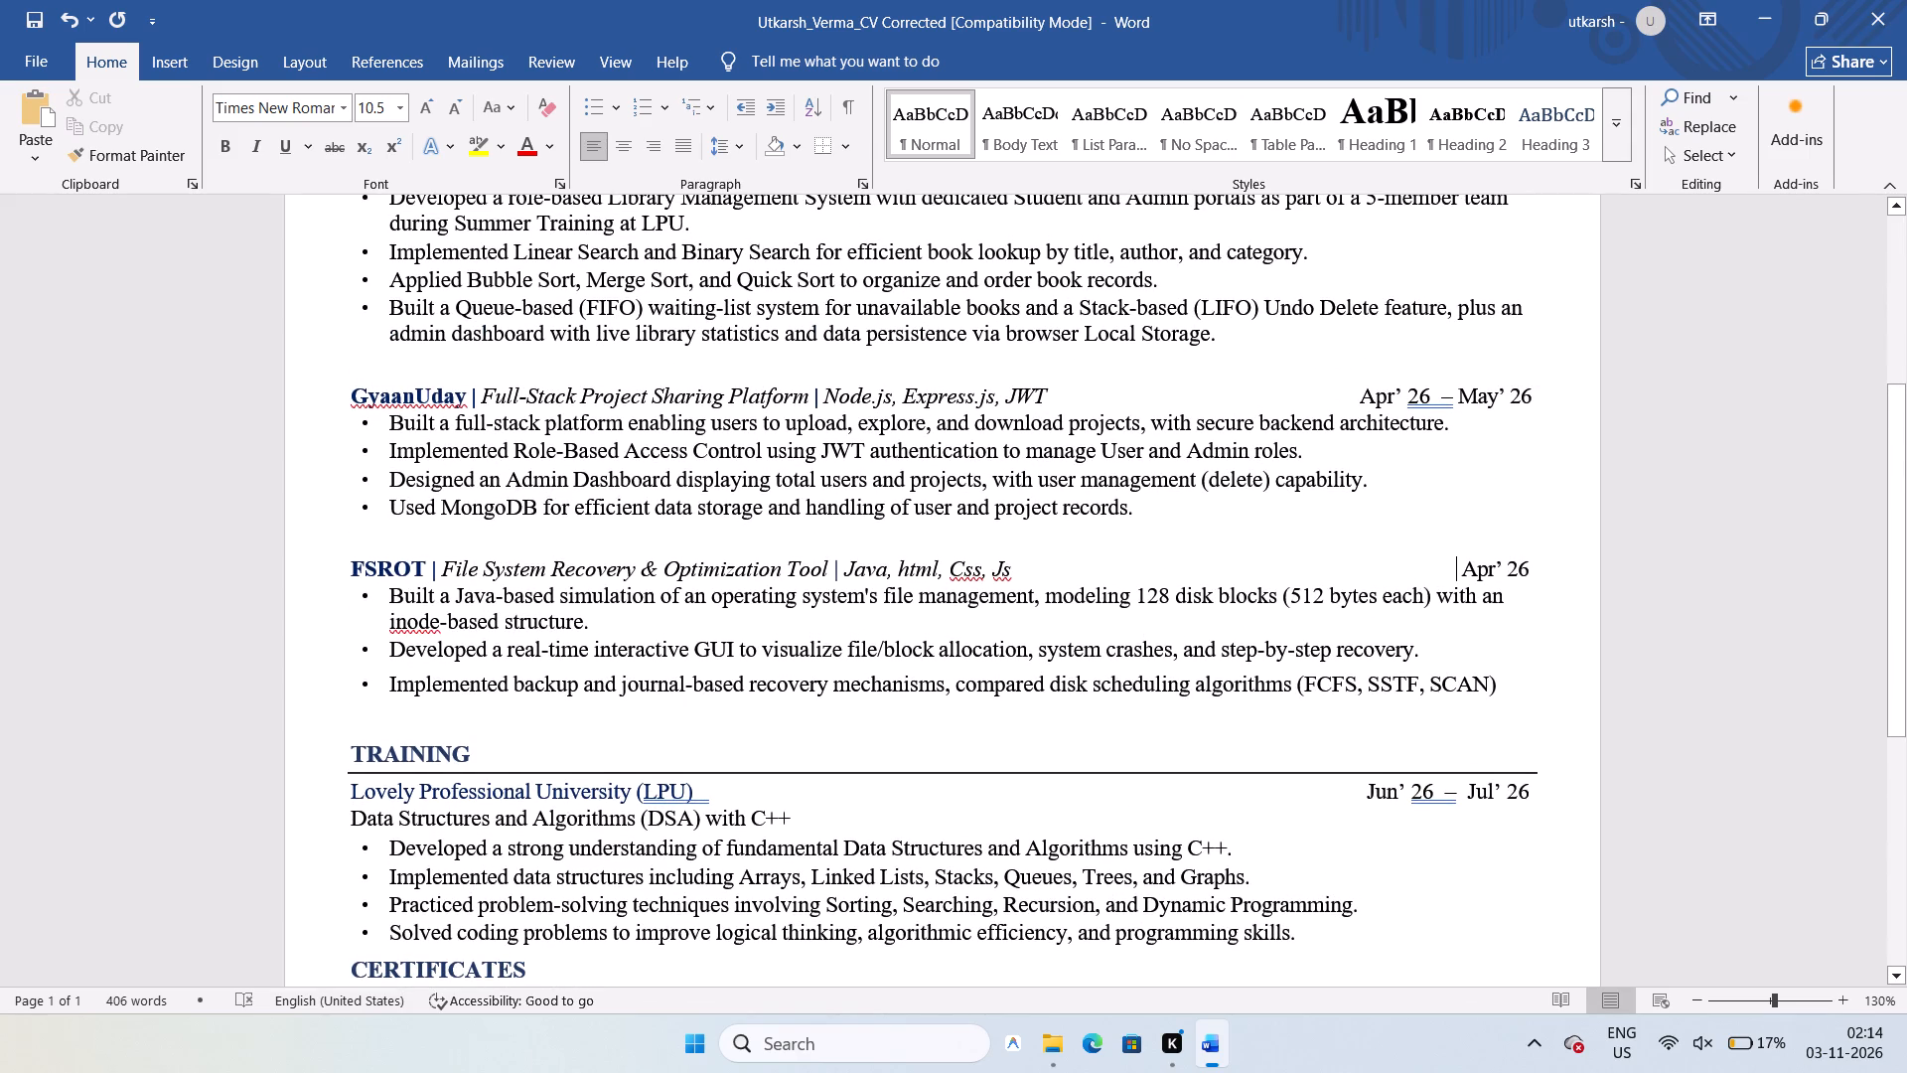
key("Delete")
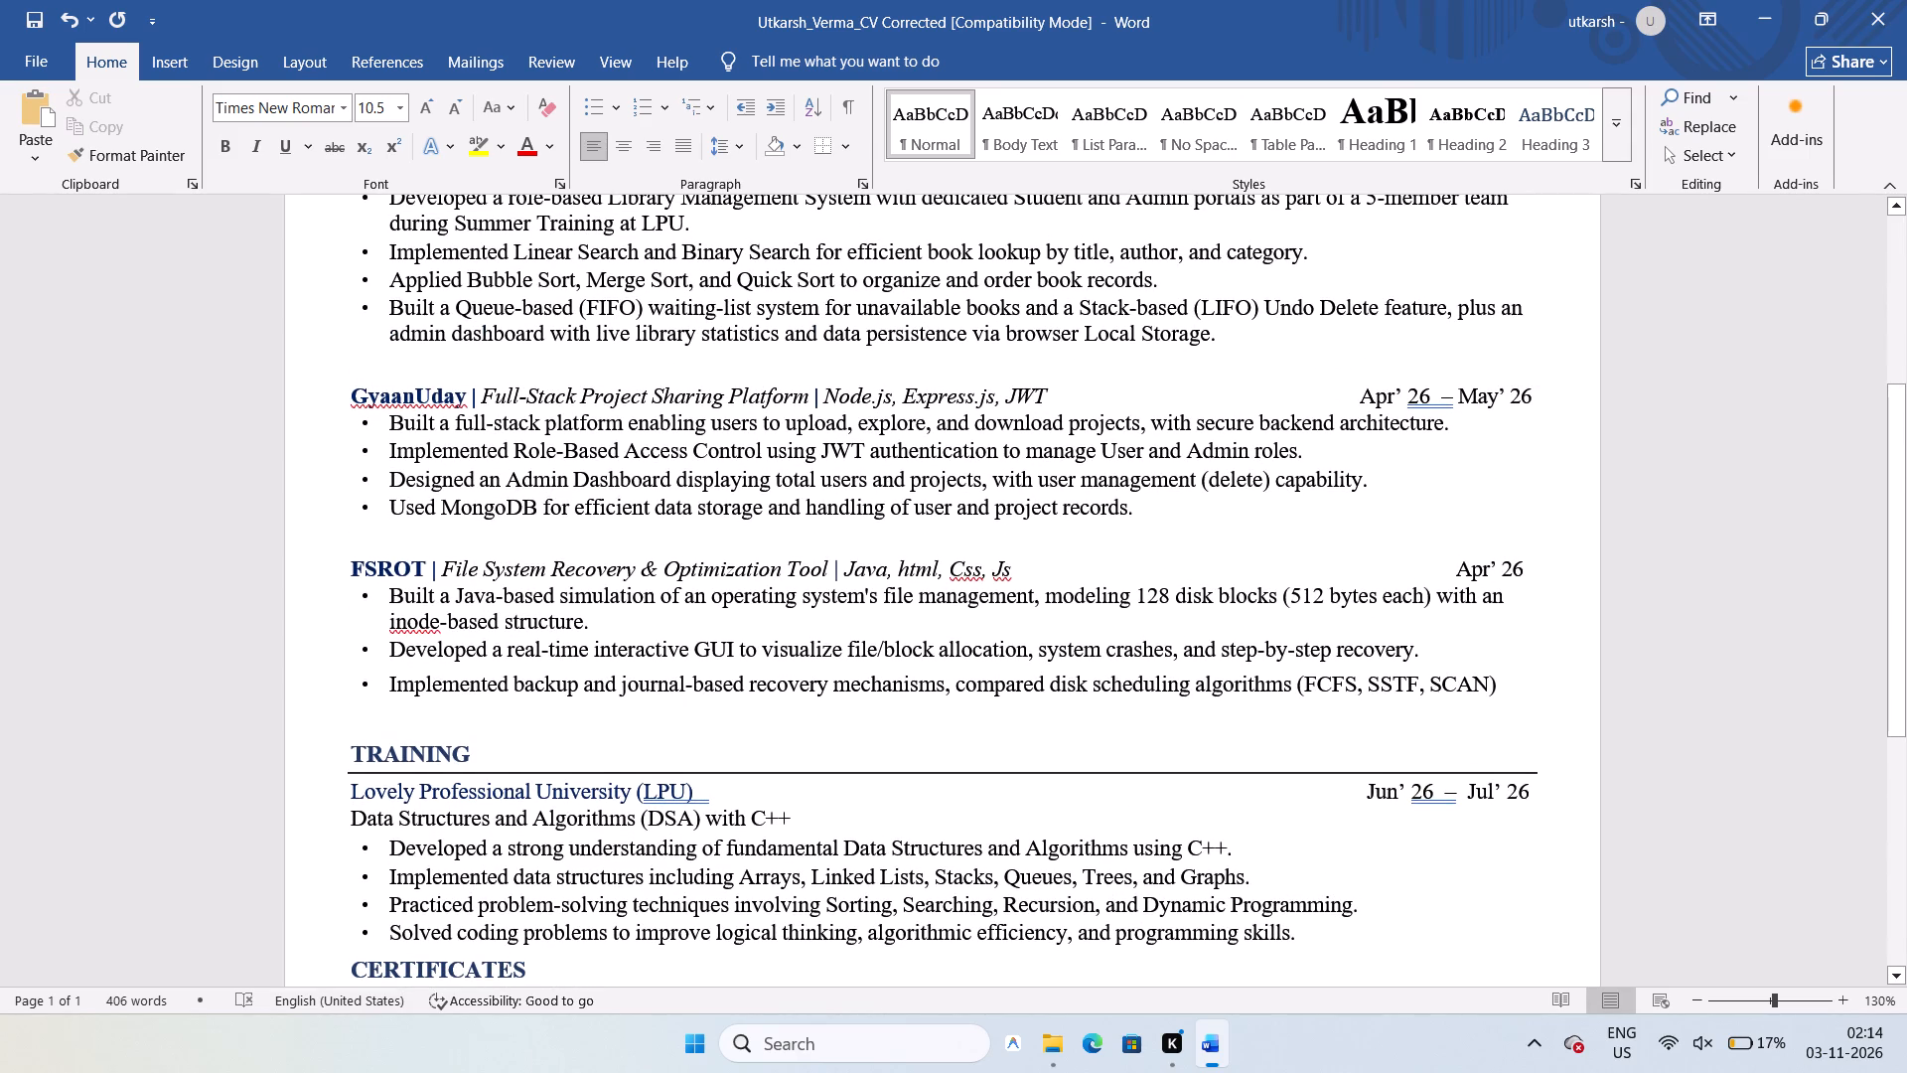
Insert two spaces before the Training entry's "Jun’ 26 – Jul’ 26" date and one before the FSROT project's "Apr’ 26" date.
left_click(1368, 791)
key("space")
key("space")
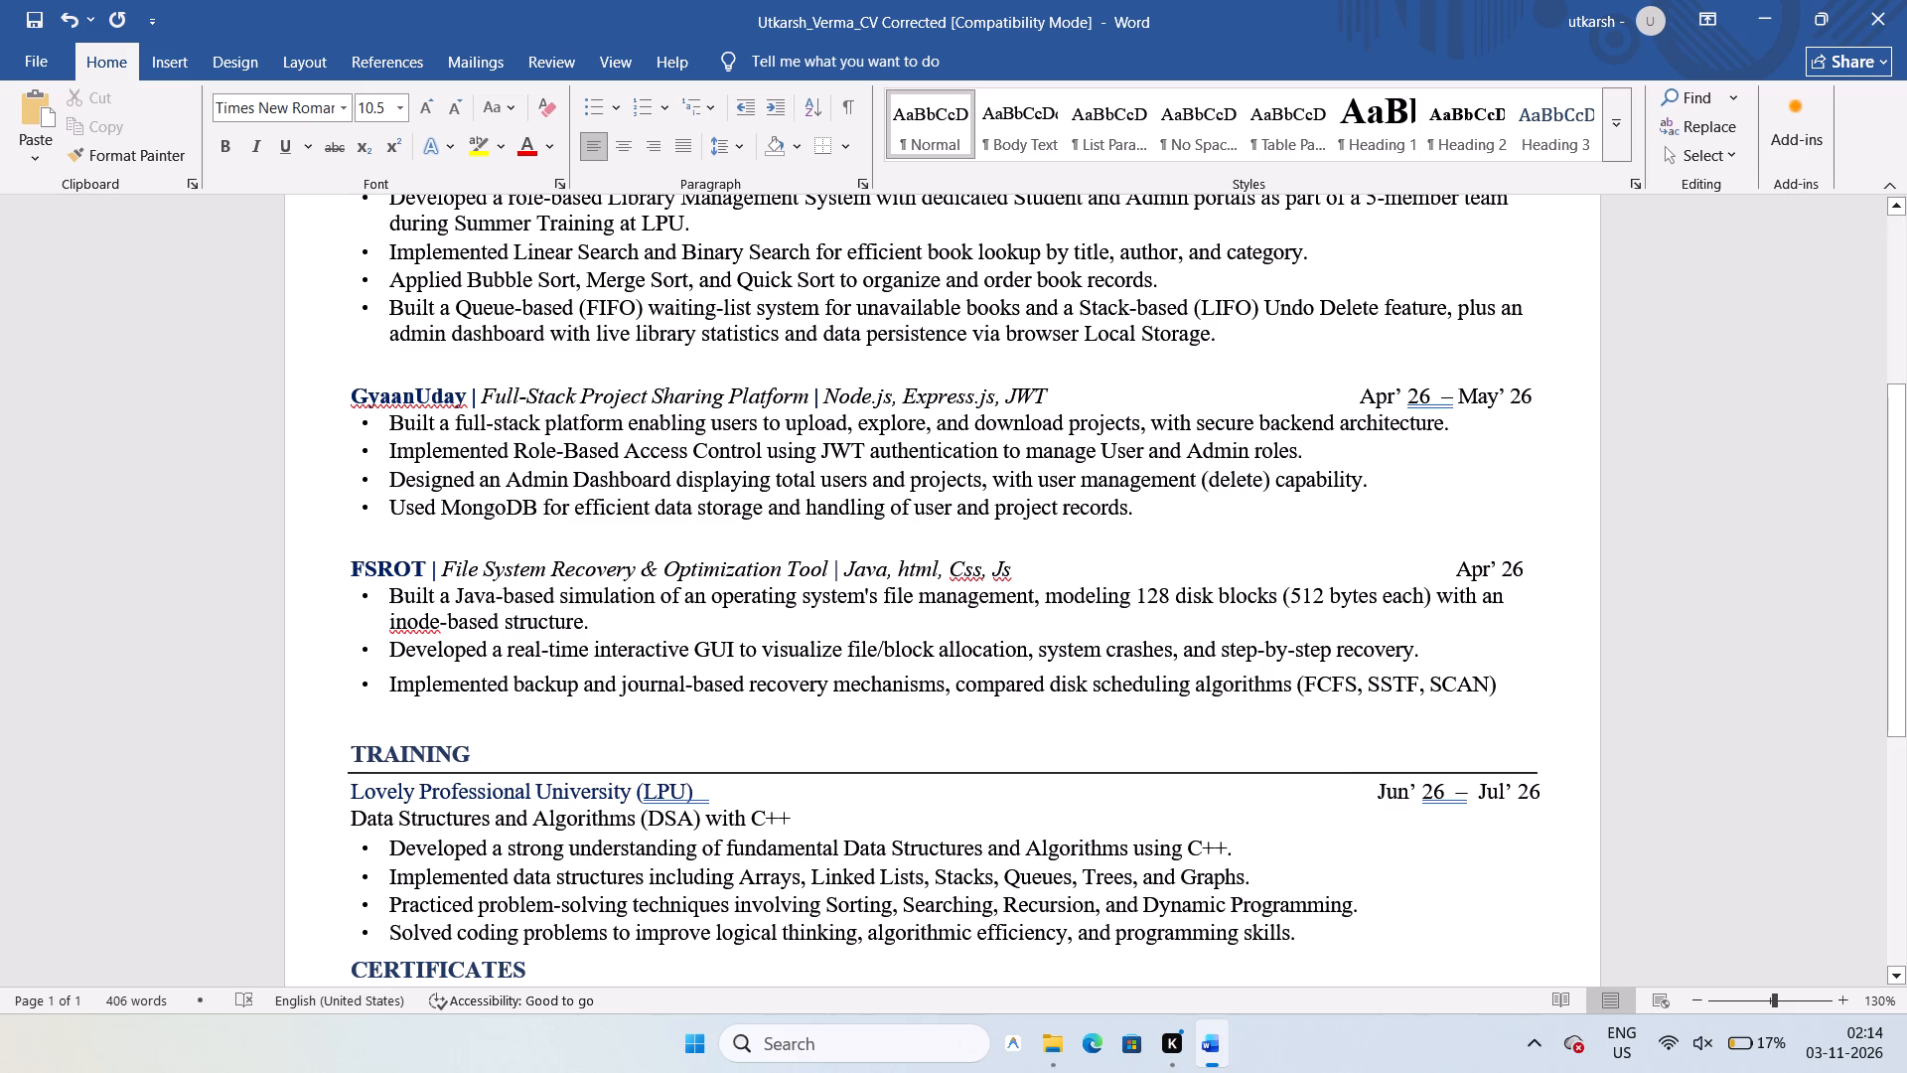
left_click(1459, 572)
key("space")
Insert one space before each of the four Certificates dates: "July’ 26", "Mar’ 25", "Jan’ 25" and "Oct’ 24".
scroll(1462, 654, "down", 1)
left_click(1456, 555)
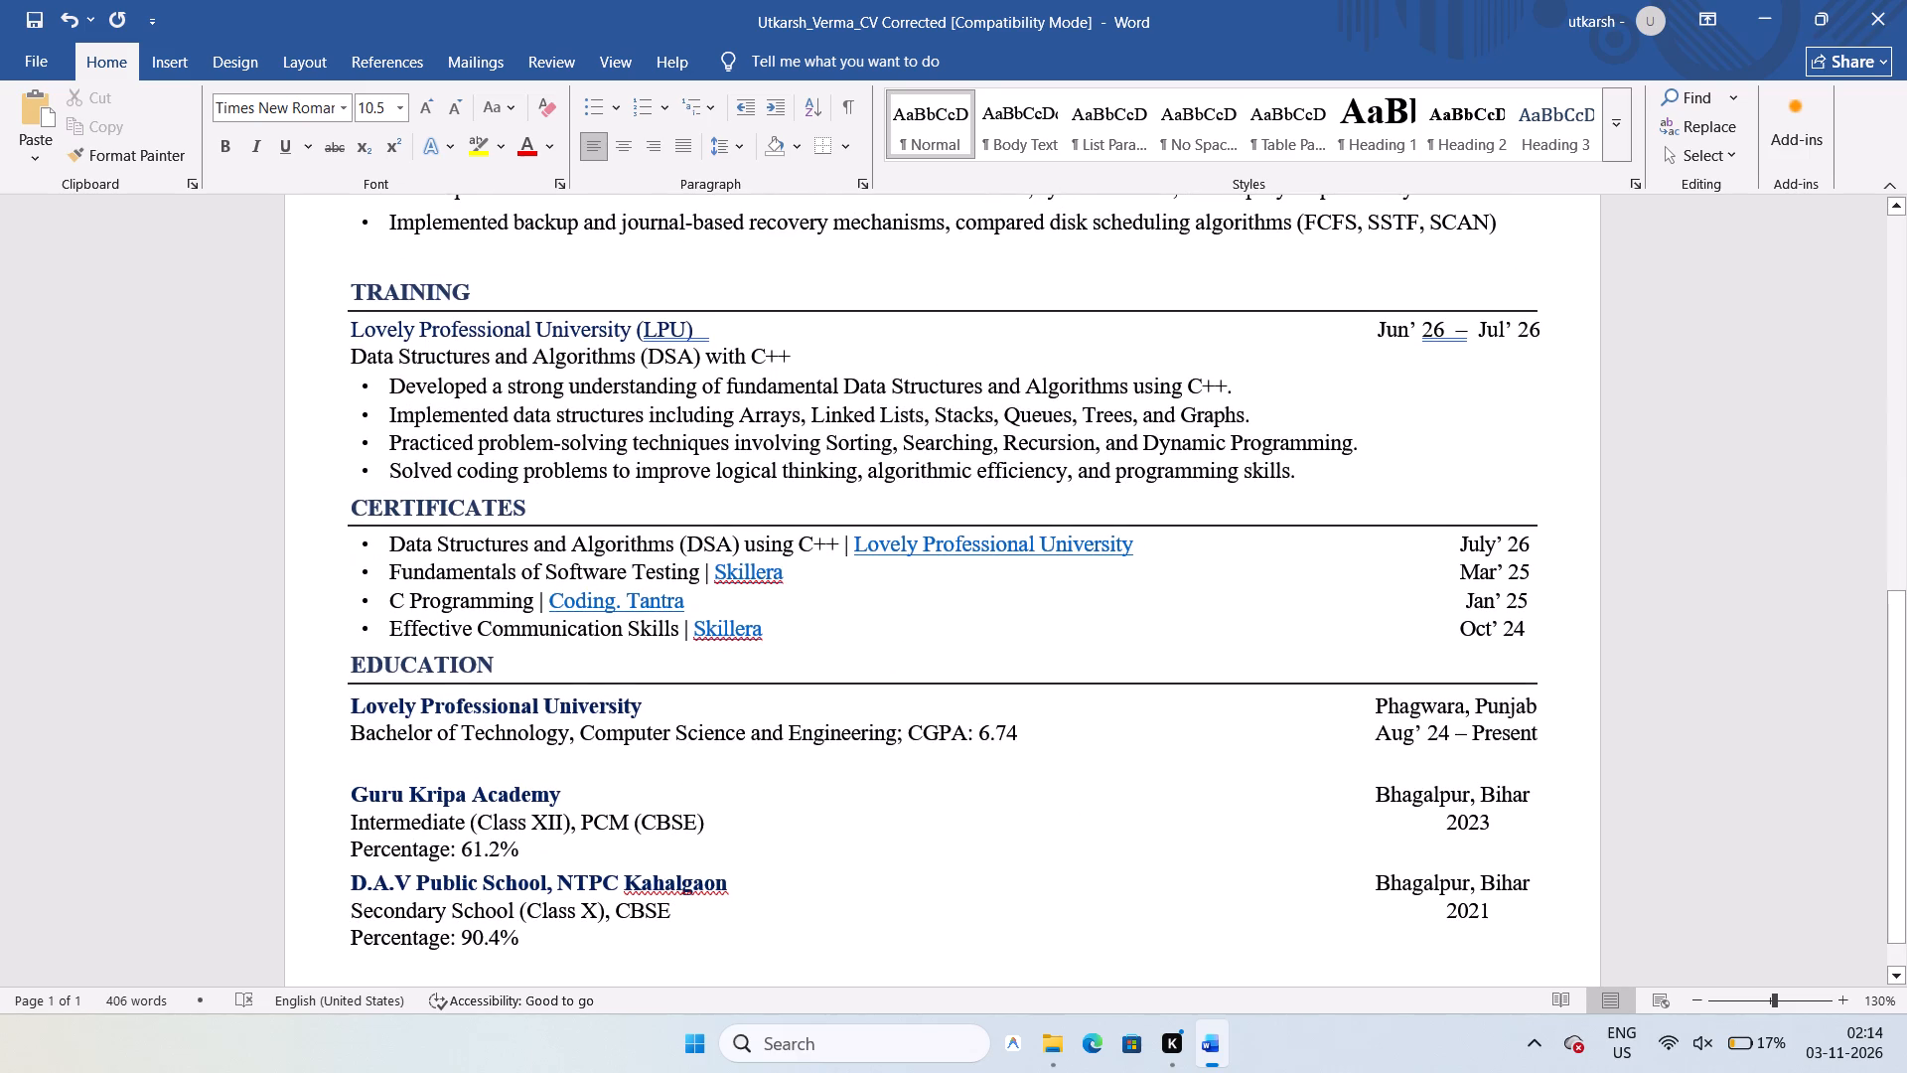
key("space")
key("space")
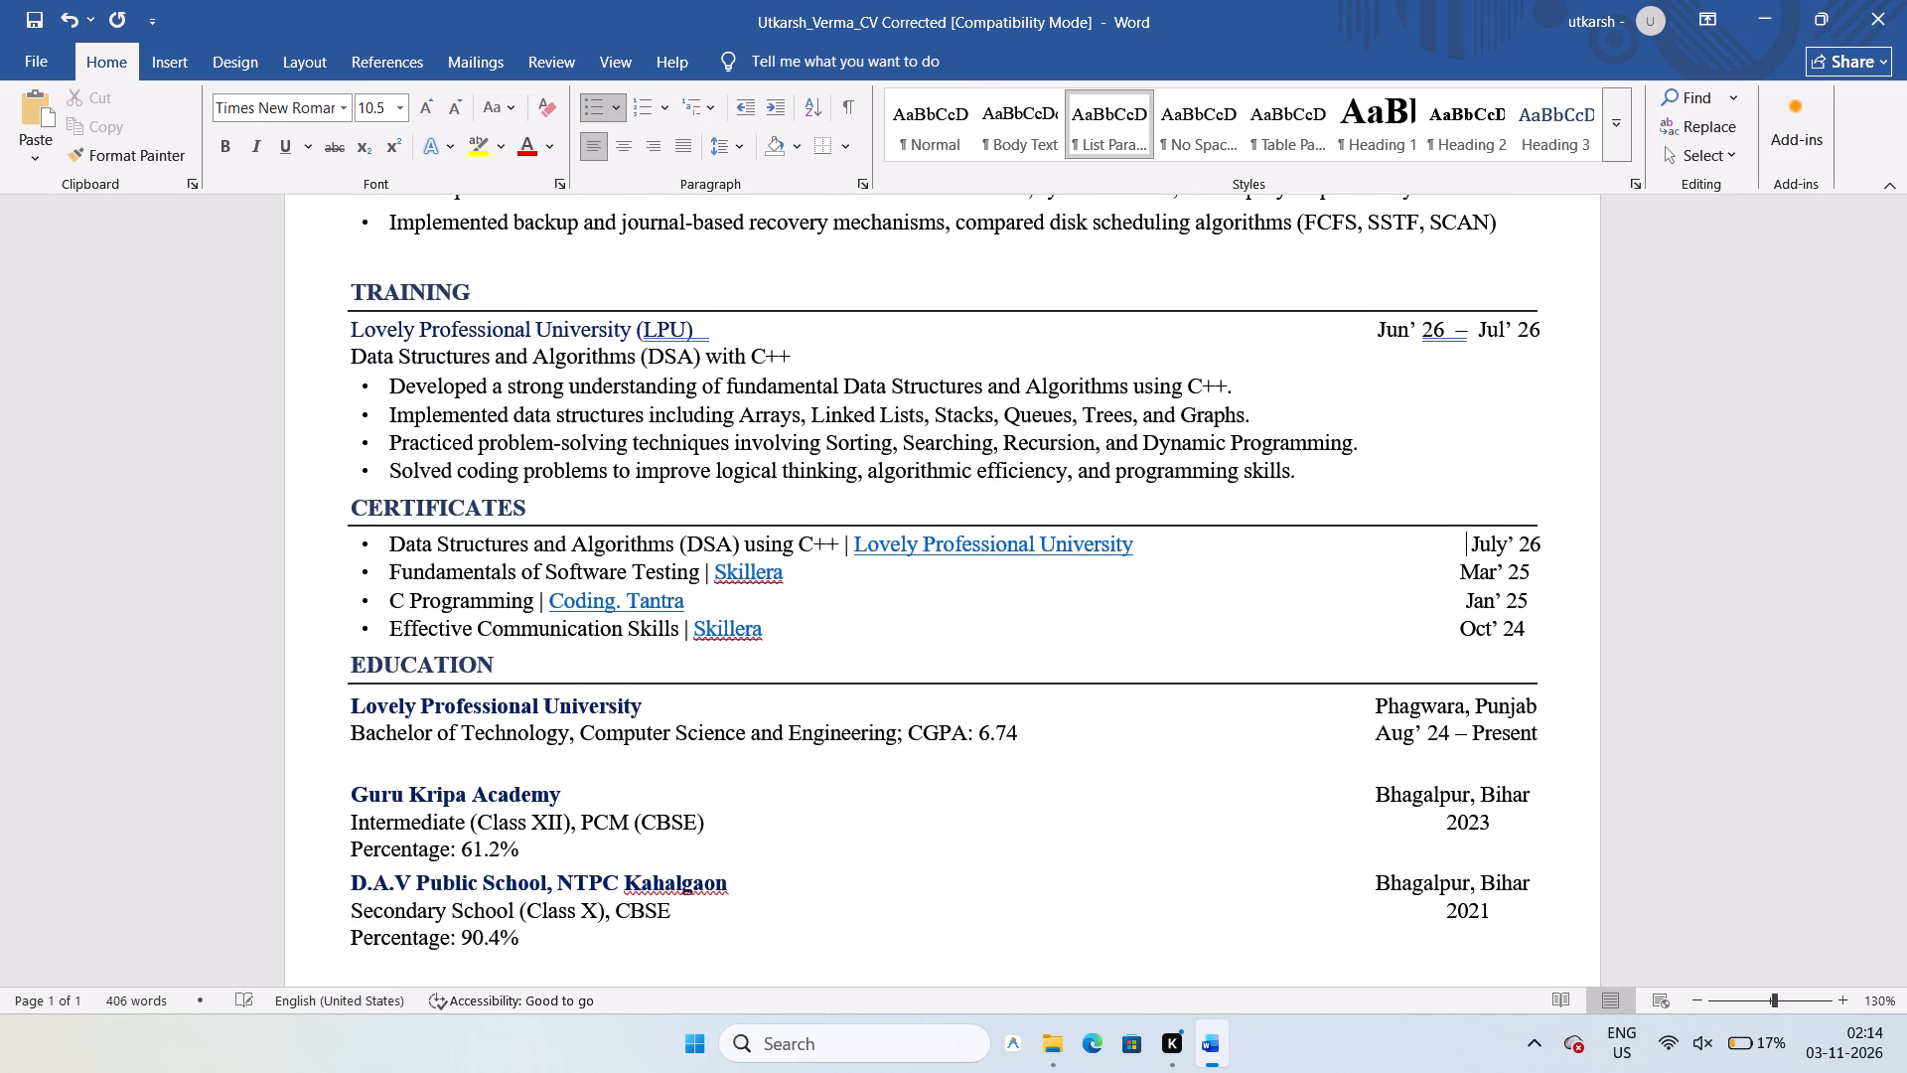
key("BackSpace")
left_click(1454, 569)
key("b")
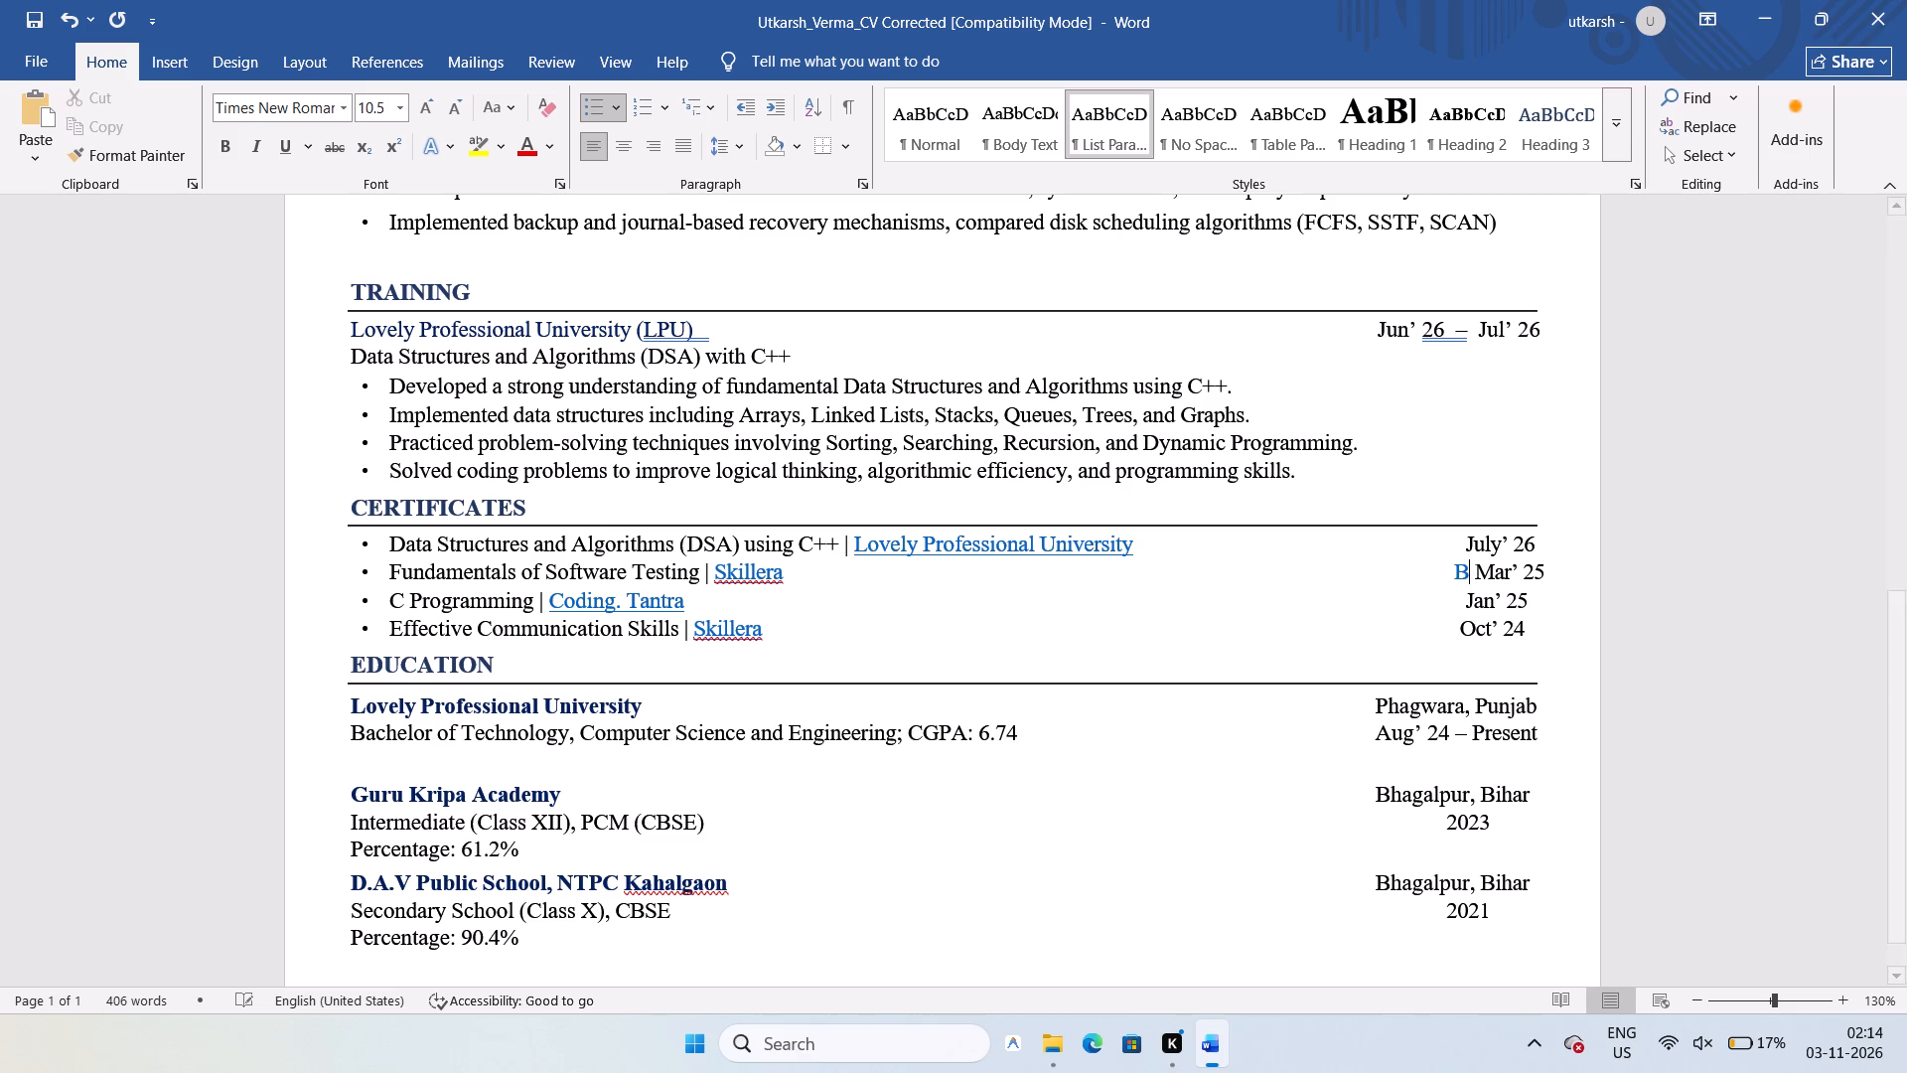
key("BackSpace")
key("space")
left_click(1464, 604)
key("space")
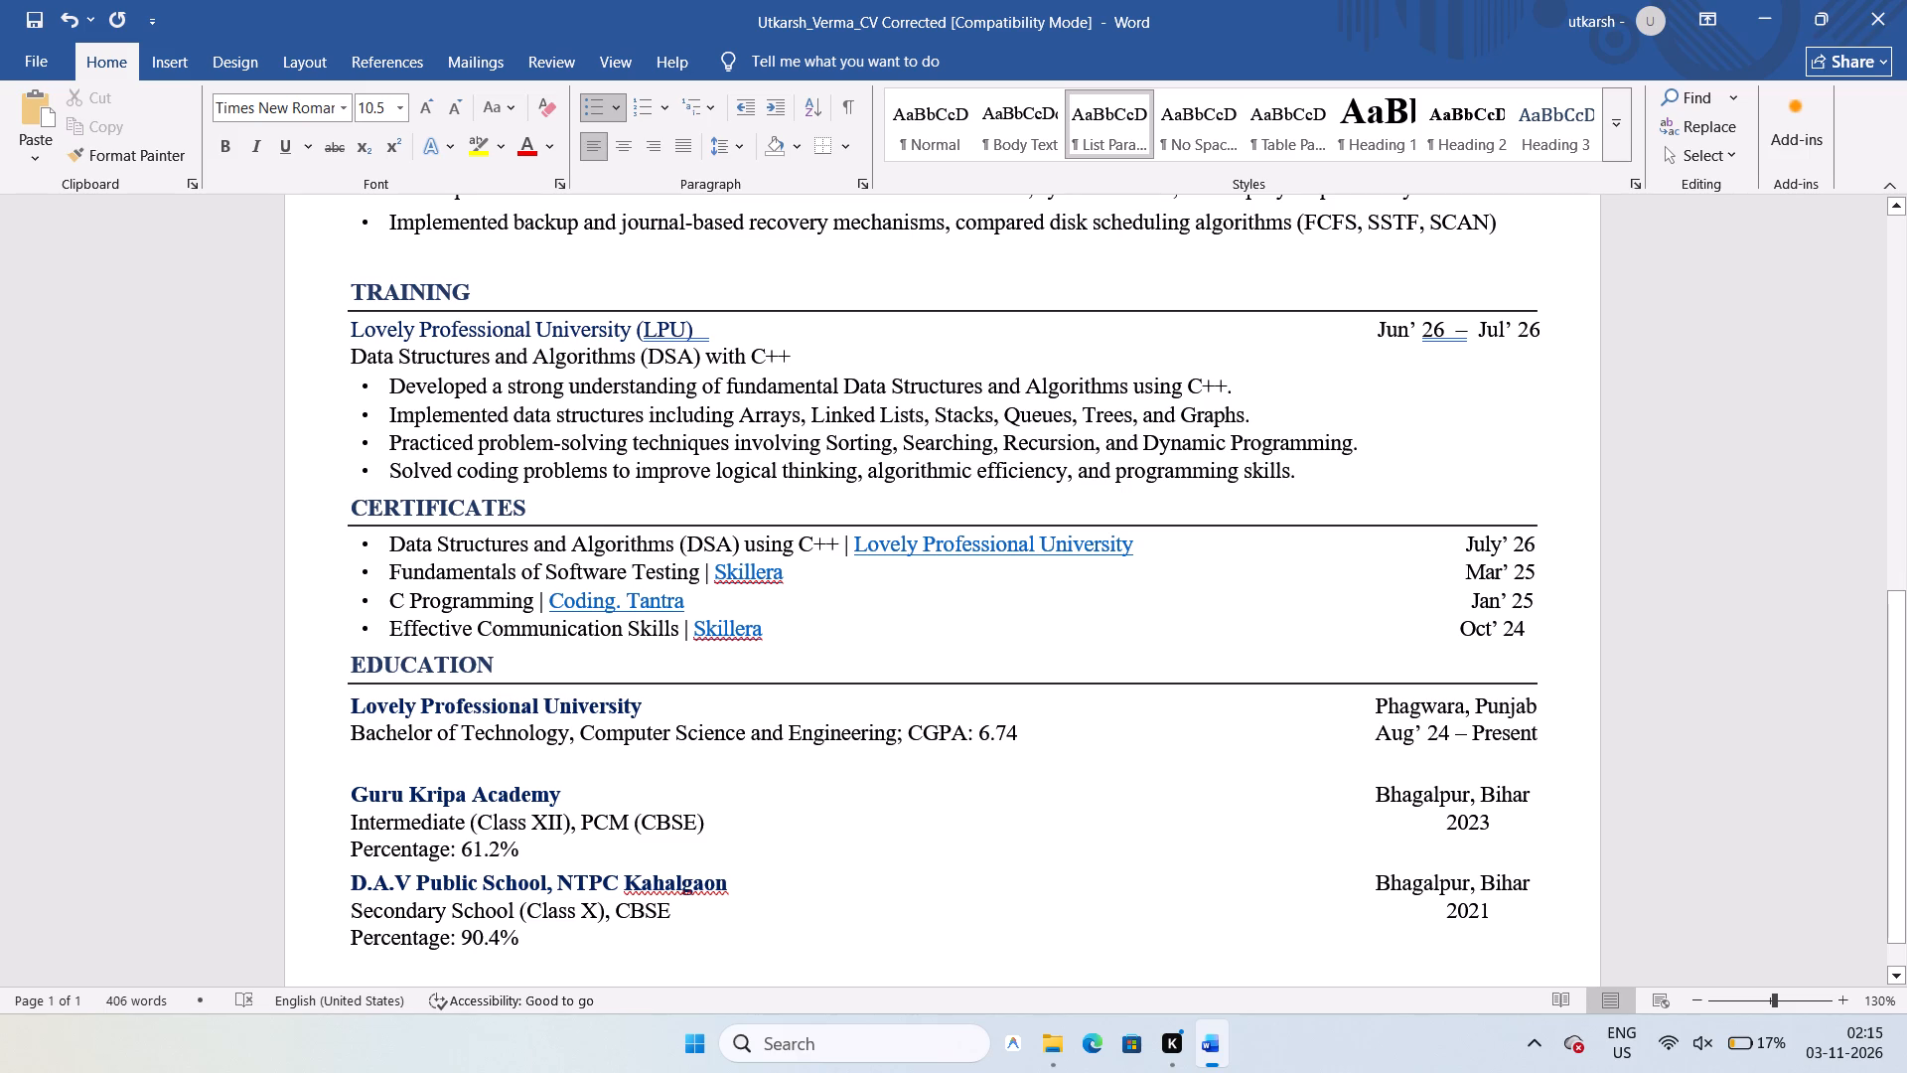
left_click(1460, 626)
key("space")
key("space")
key("BackSpace")
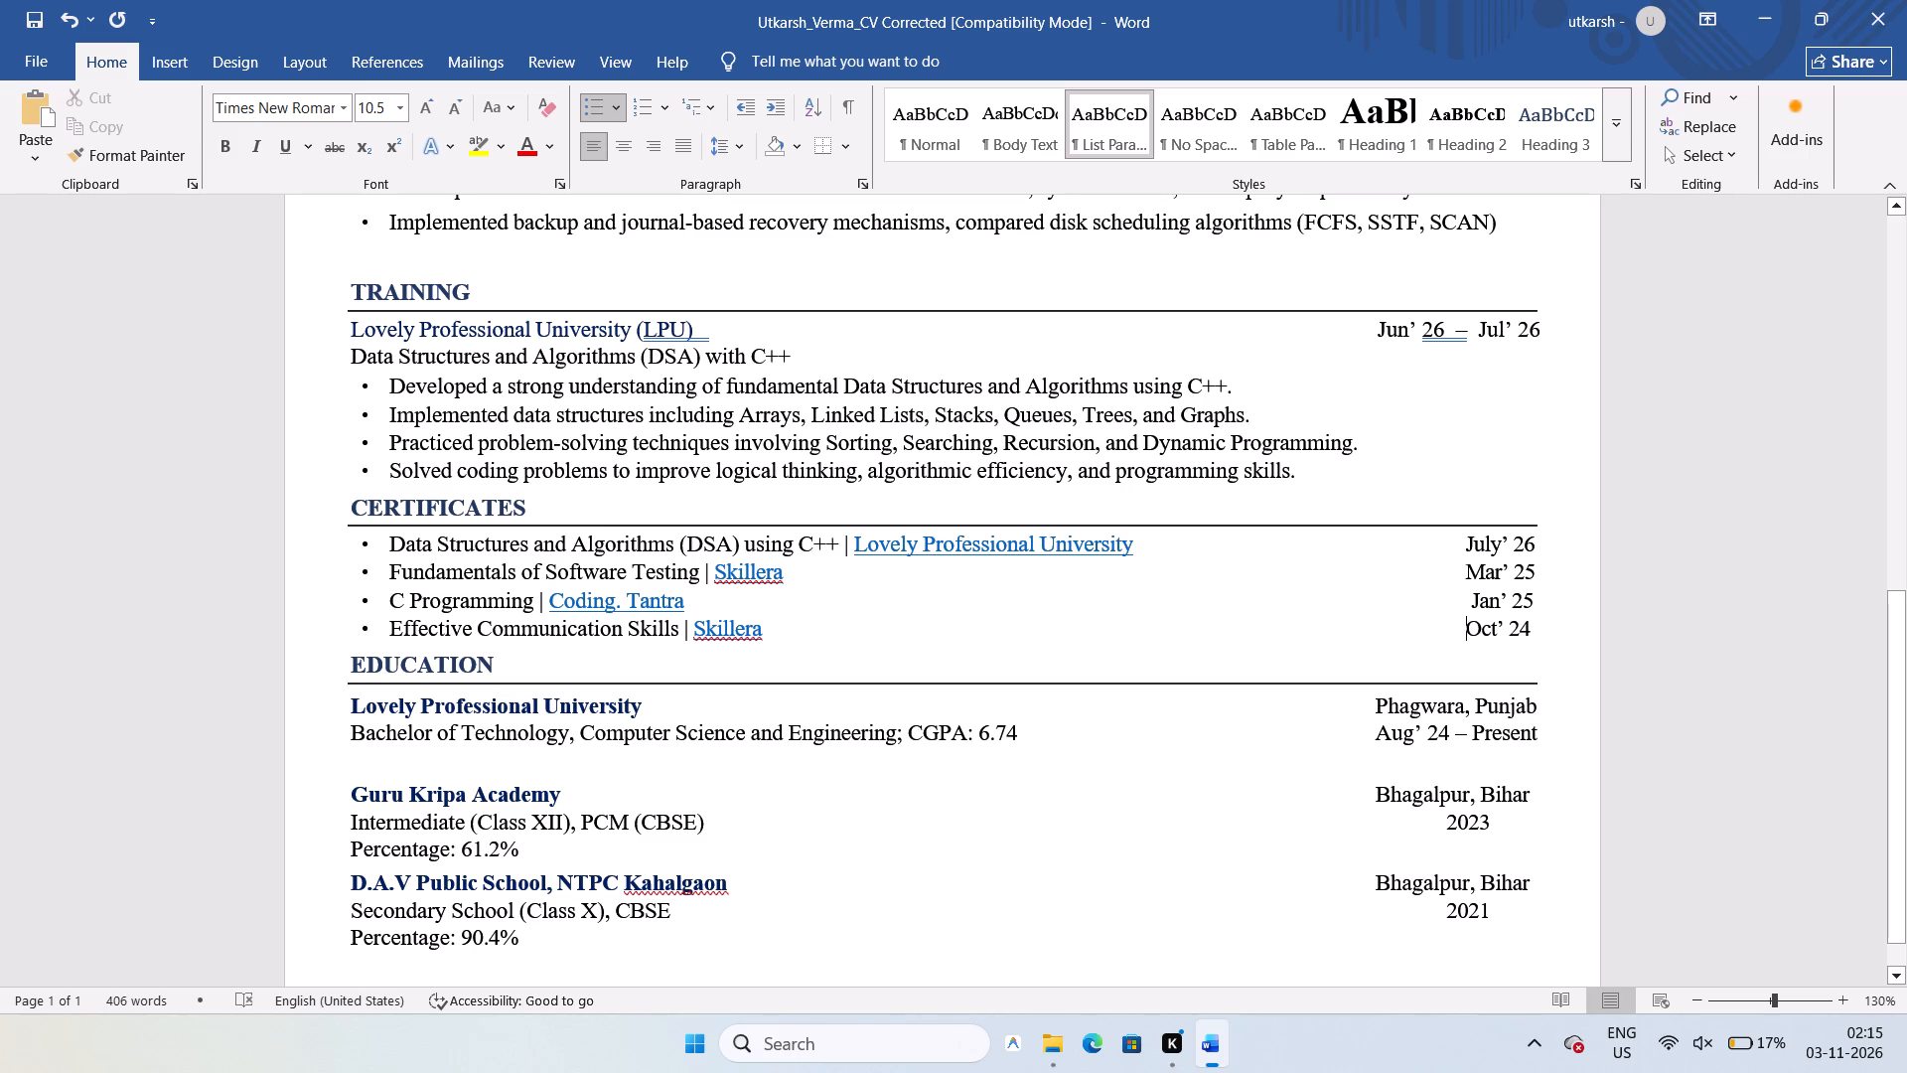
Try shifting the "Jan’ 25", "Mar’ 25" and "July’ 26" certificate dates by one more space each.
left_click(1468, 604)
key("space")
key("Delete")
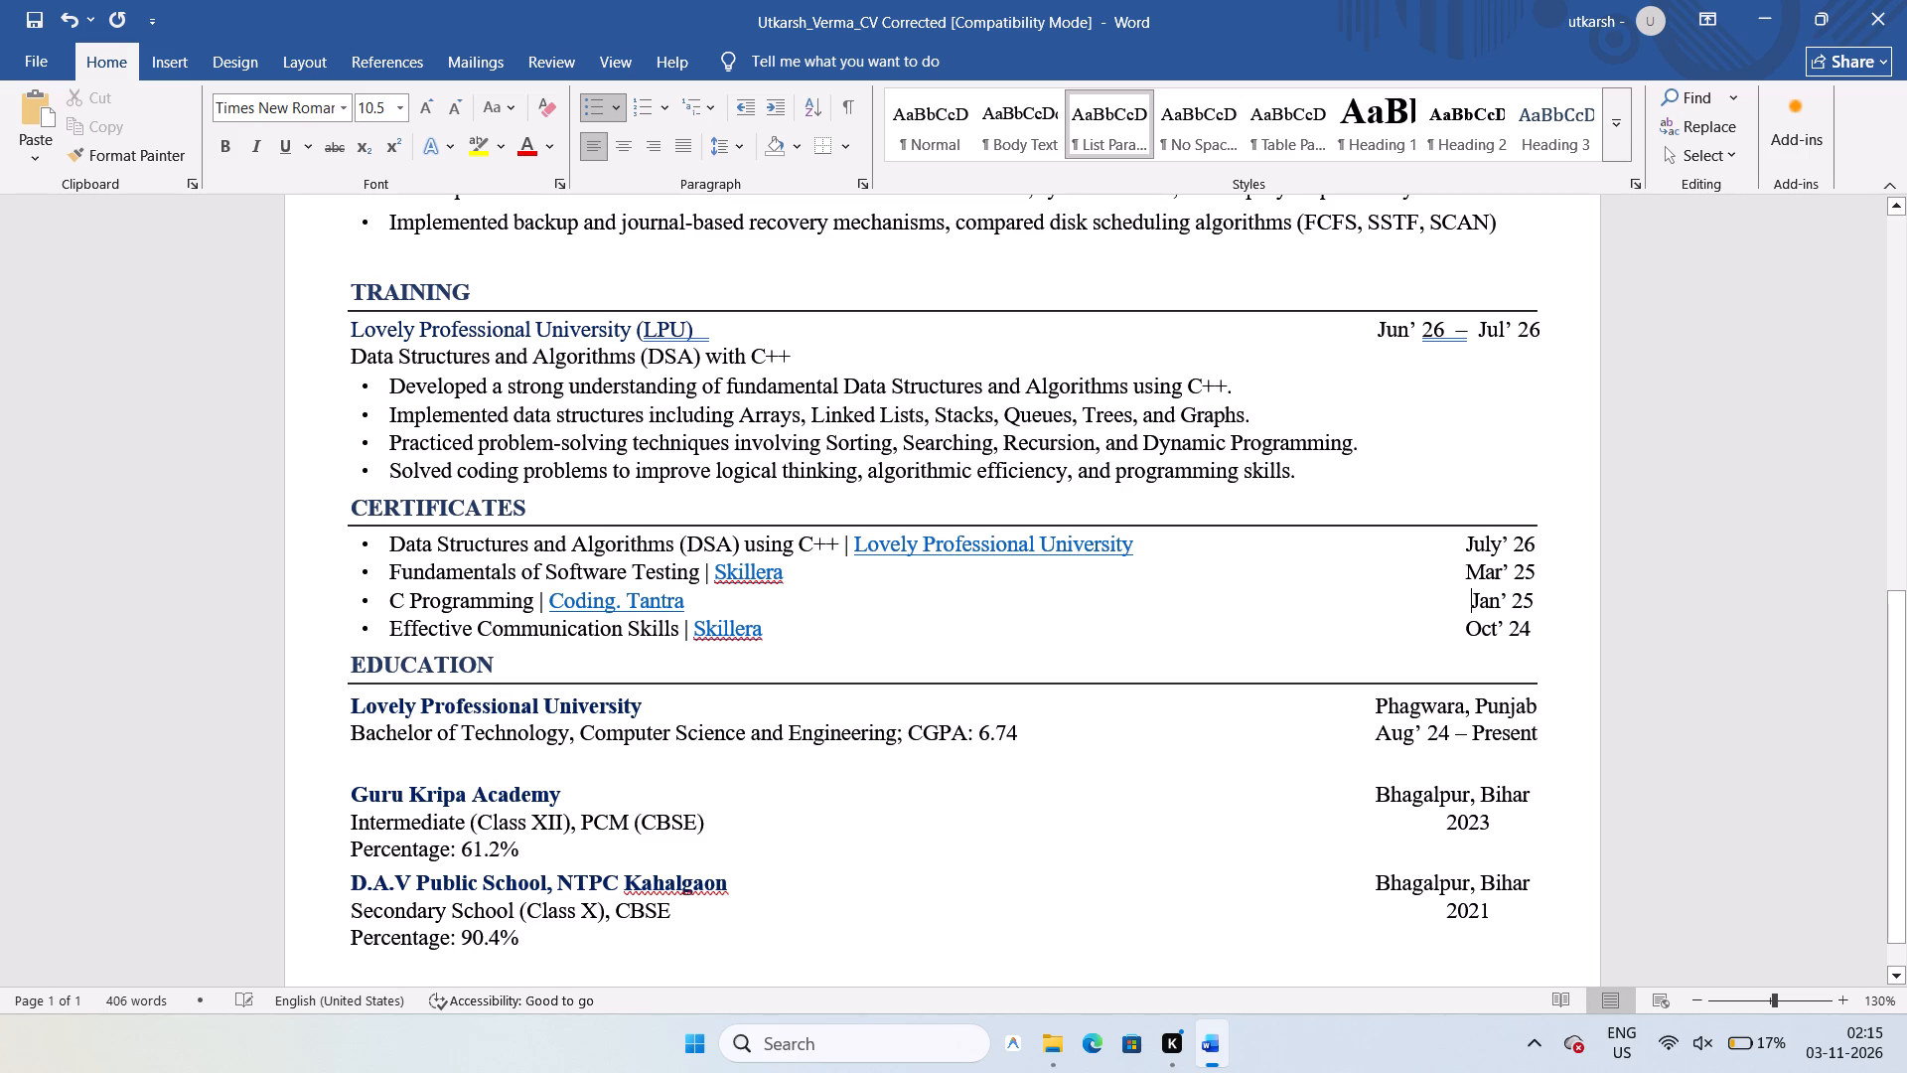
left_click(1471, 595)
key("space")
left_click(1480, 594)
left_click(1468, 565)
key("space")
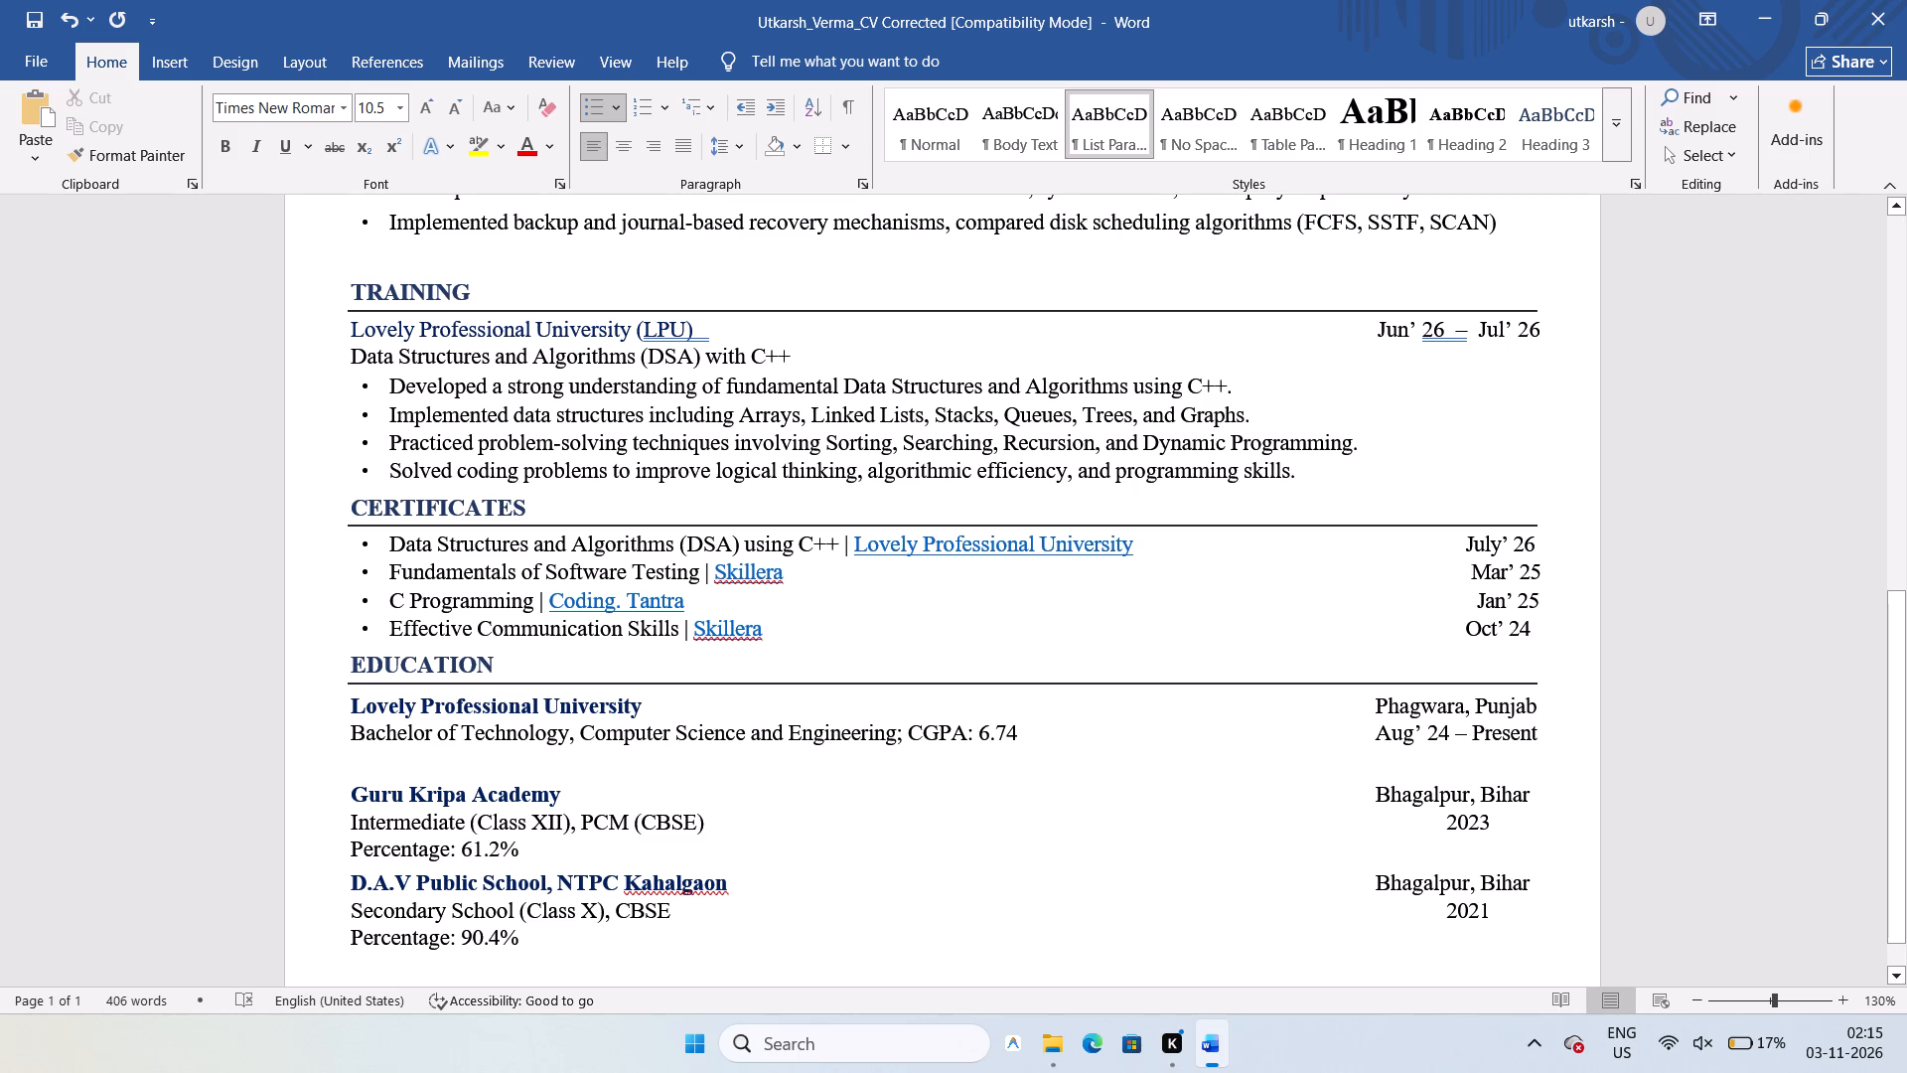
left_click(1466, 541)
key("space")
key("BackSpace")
Remove one space before the "Jun’ 26 – Jul’ 26" dates of the Training entry and the SmartLib project.
left_click(1382, 327)
key("BackSpace")
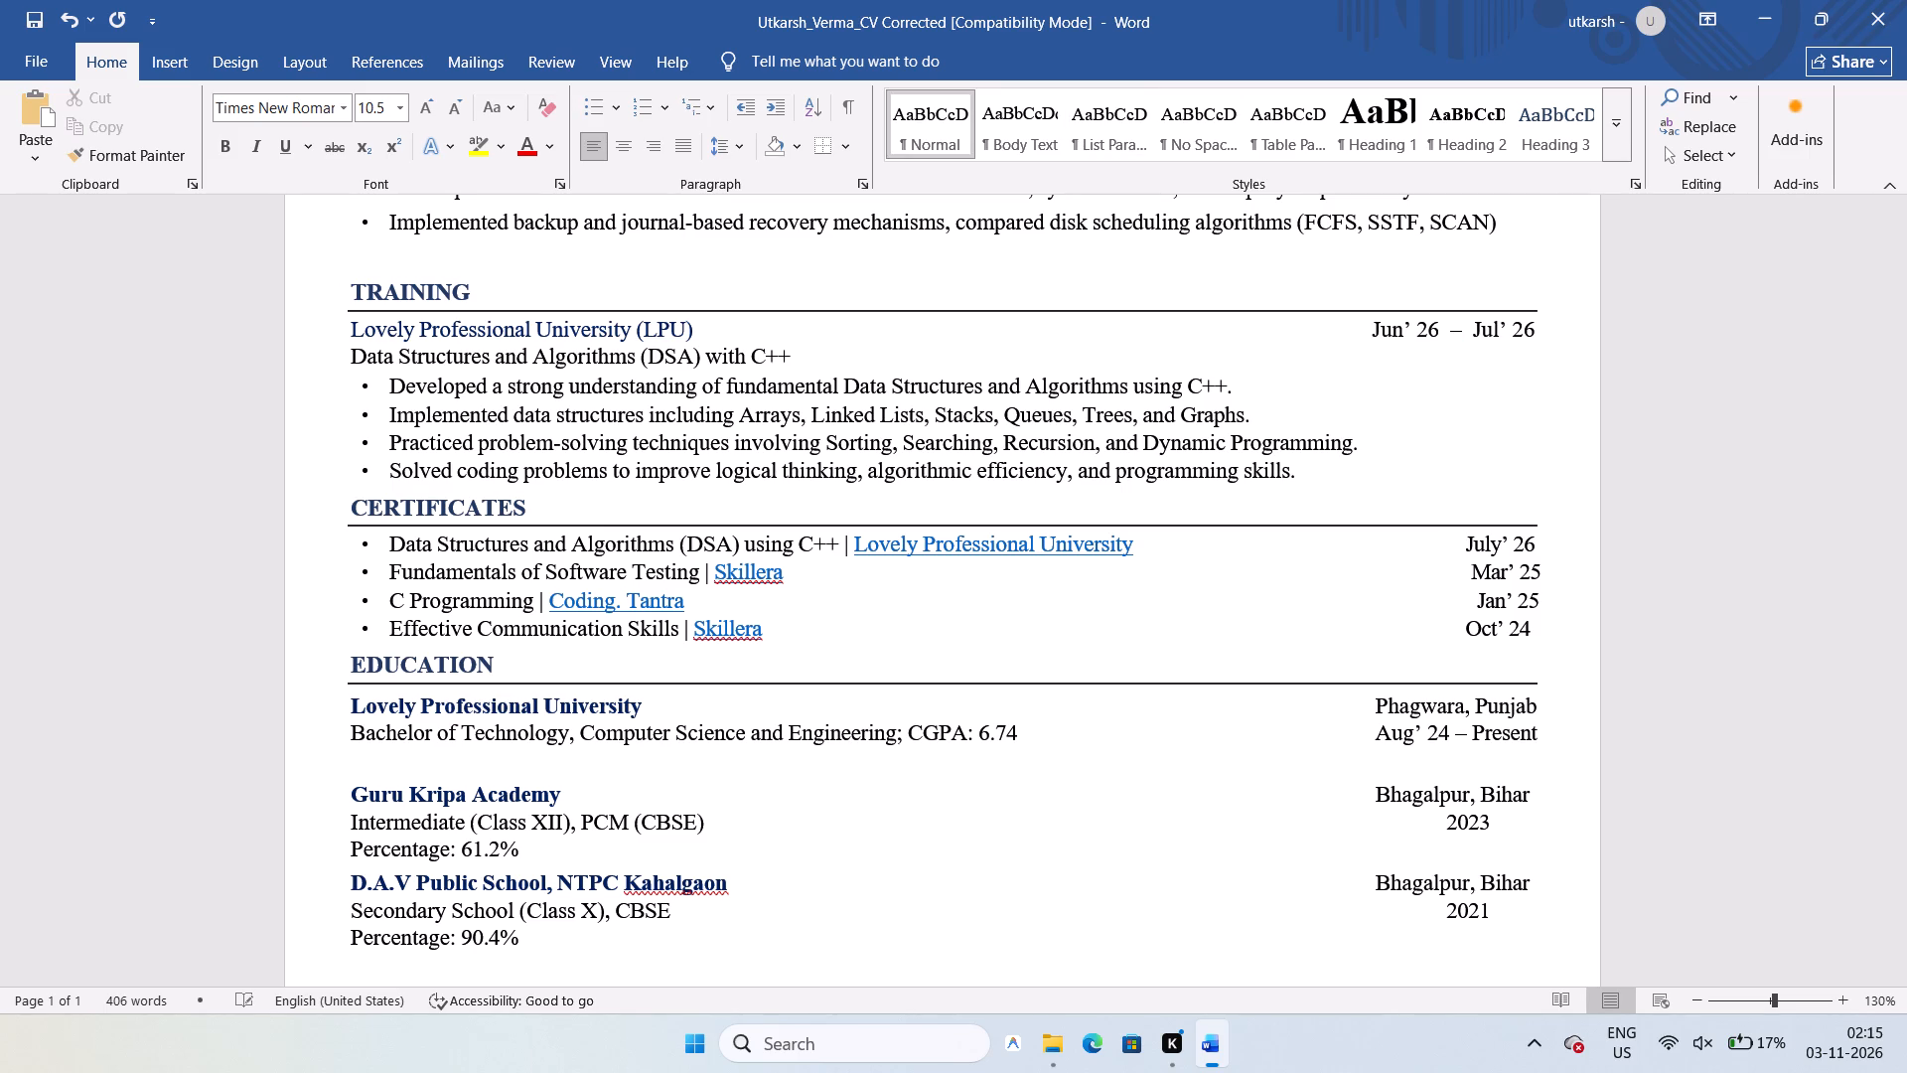
scroll(1408, 353, "up", 2)
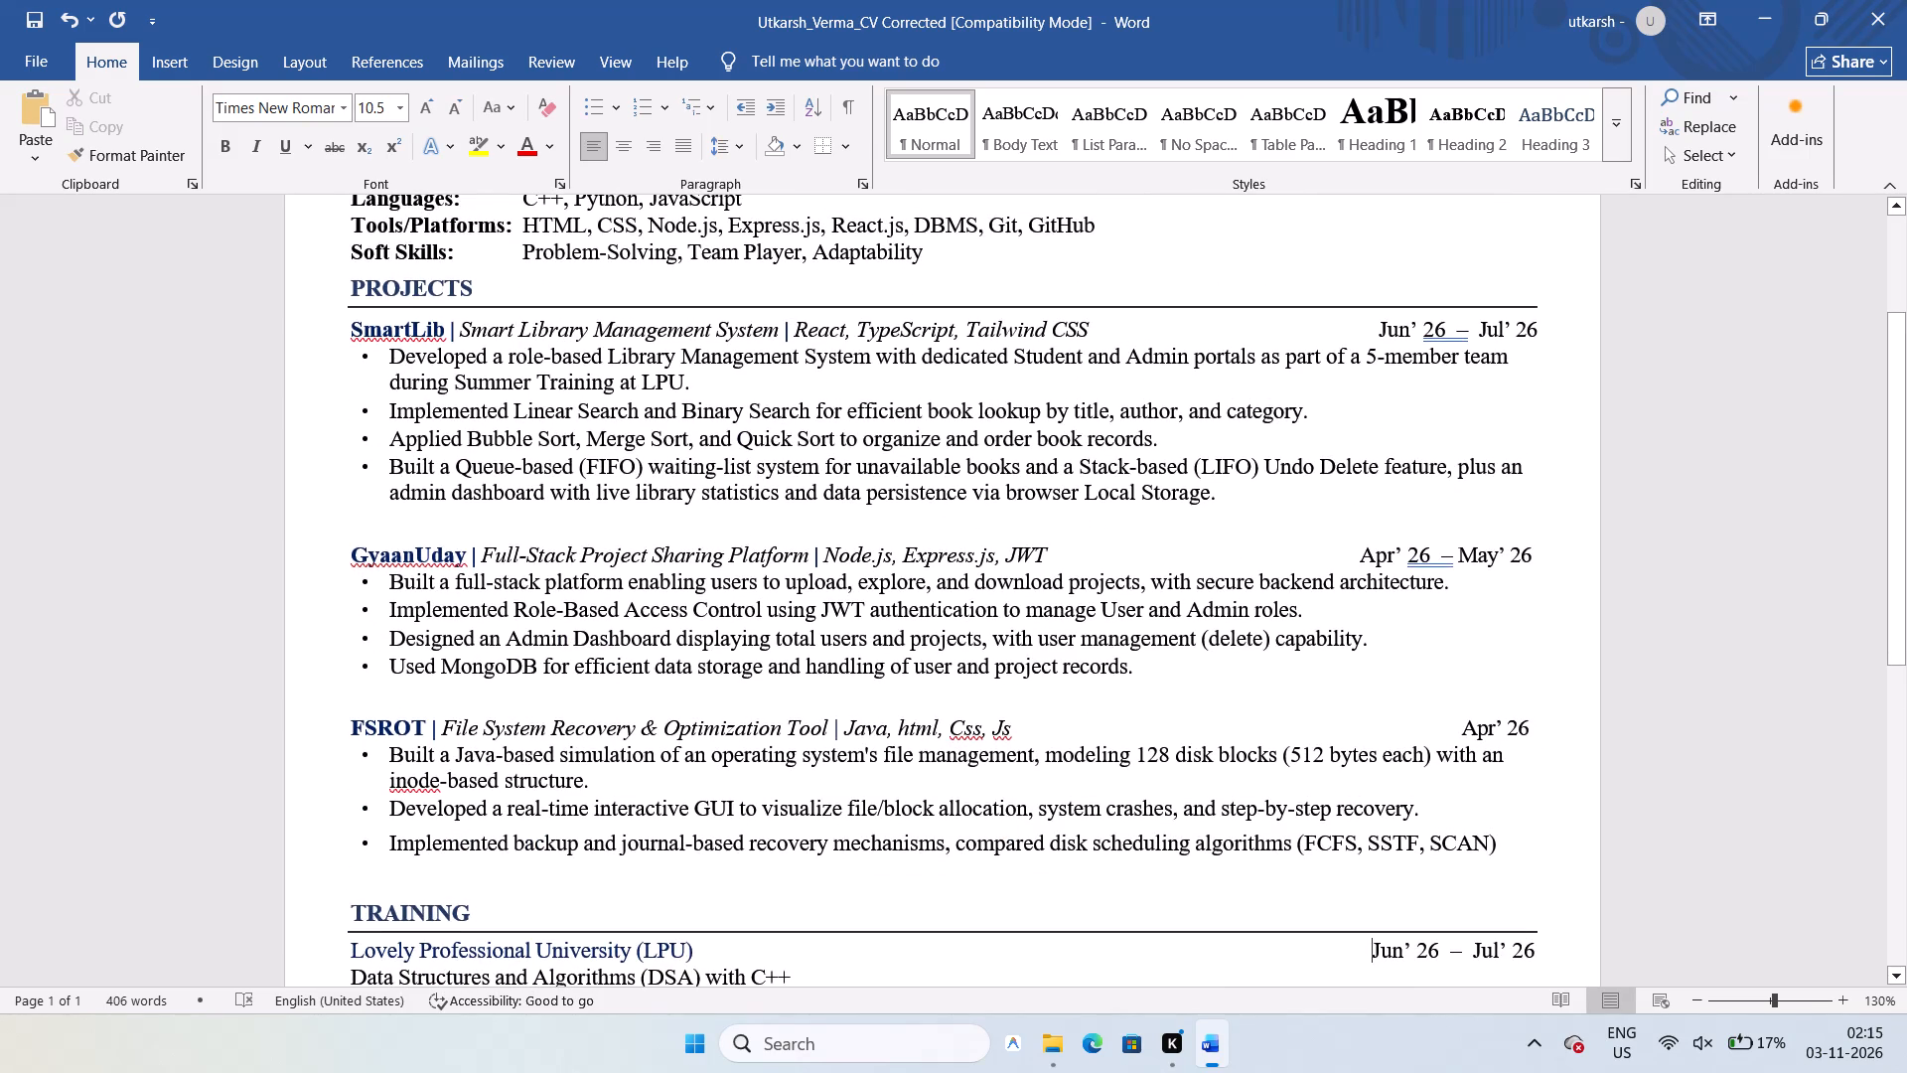
left_click(1382, 337)
scroll(1377, 338, "up", 1)
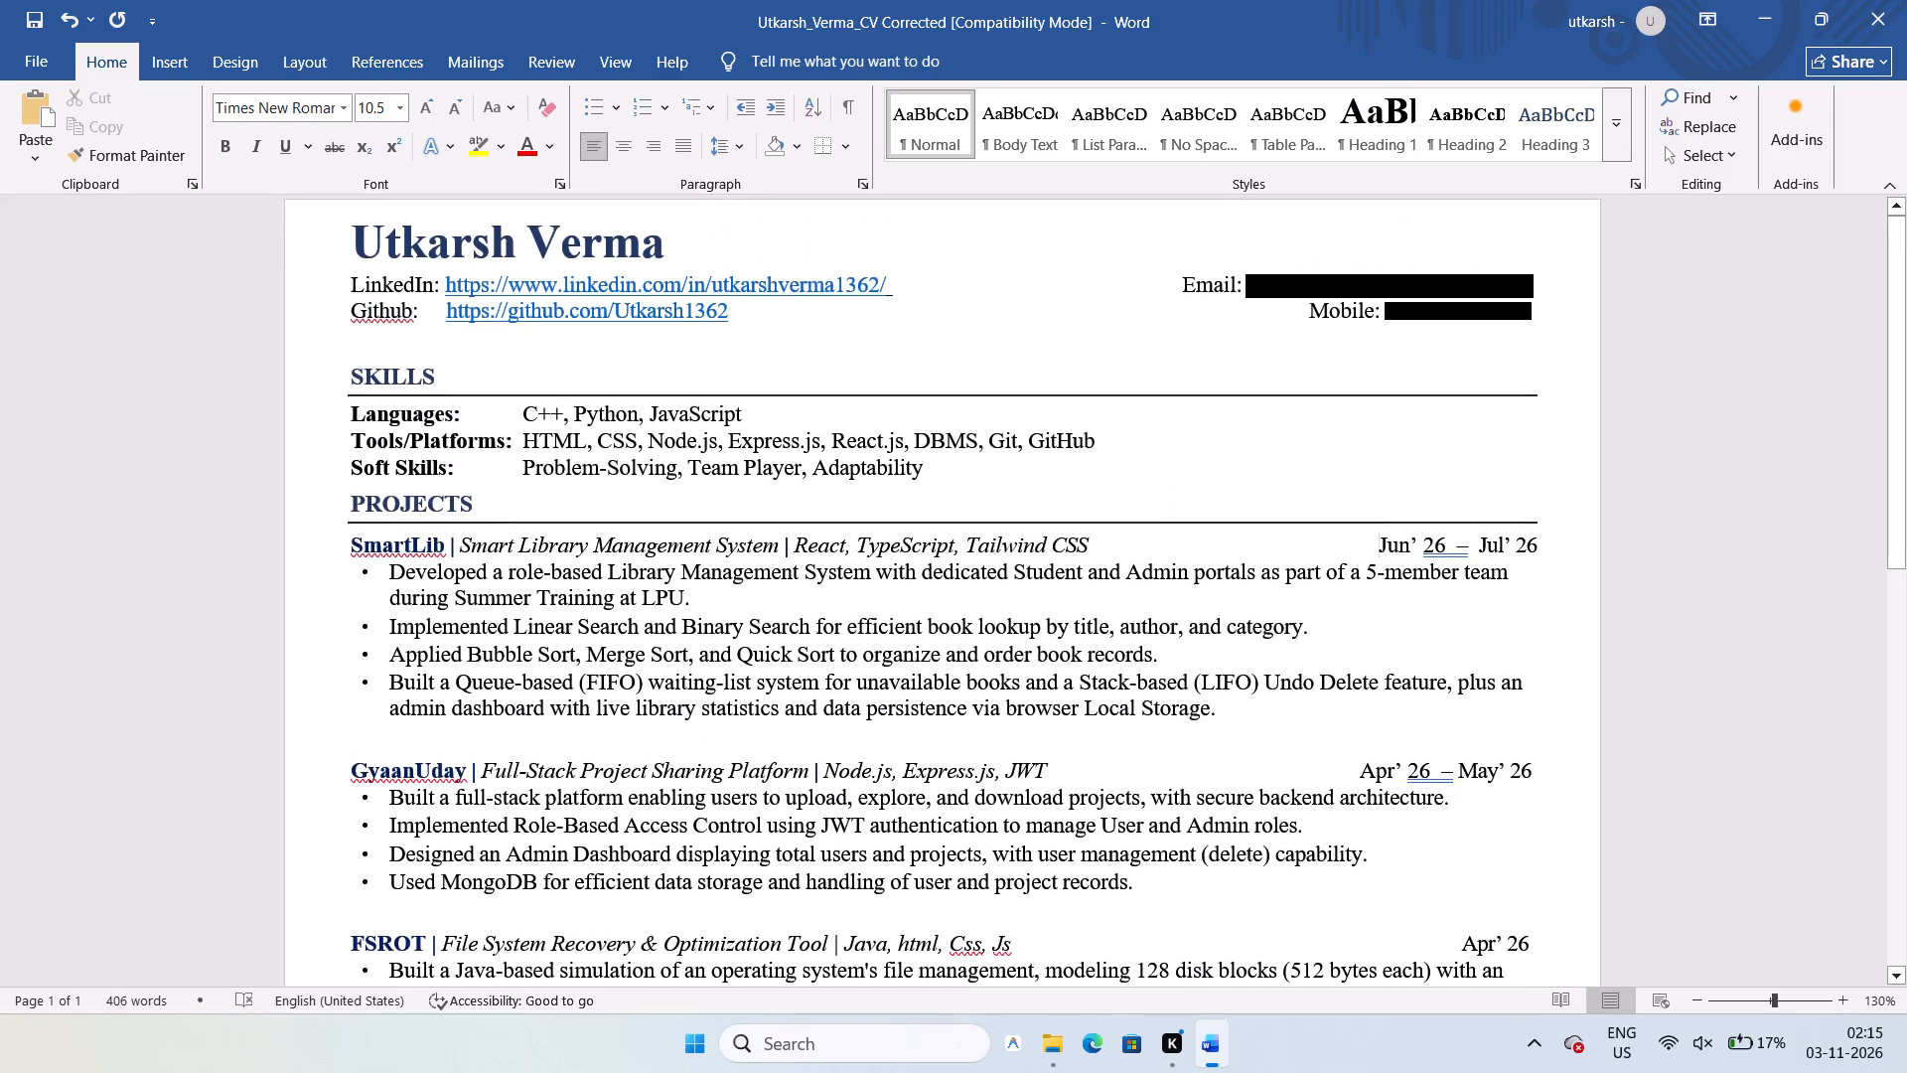
key("BackSpace")
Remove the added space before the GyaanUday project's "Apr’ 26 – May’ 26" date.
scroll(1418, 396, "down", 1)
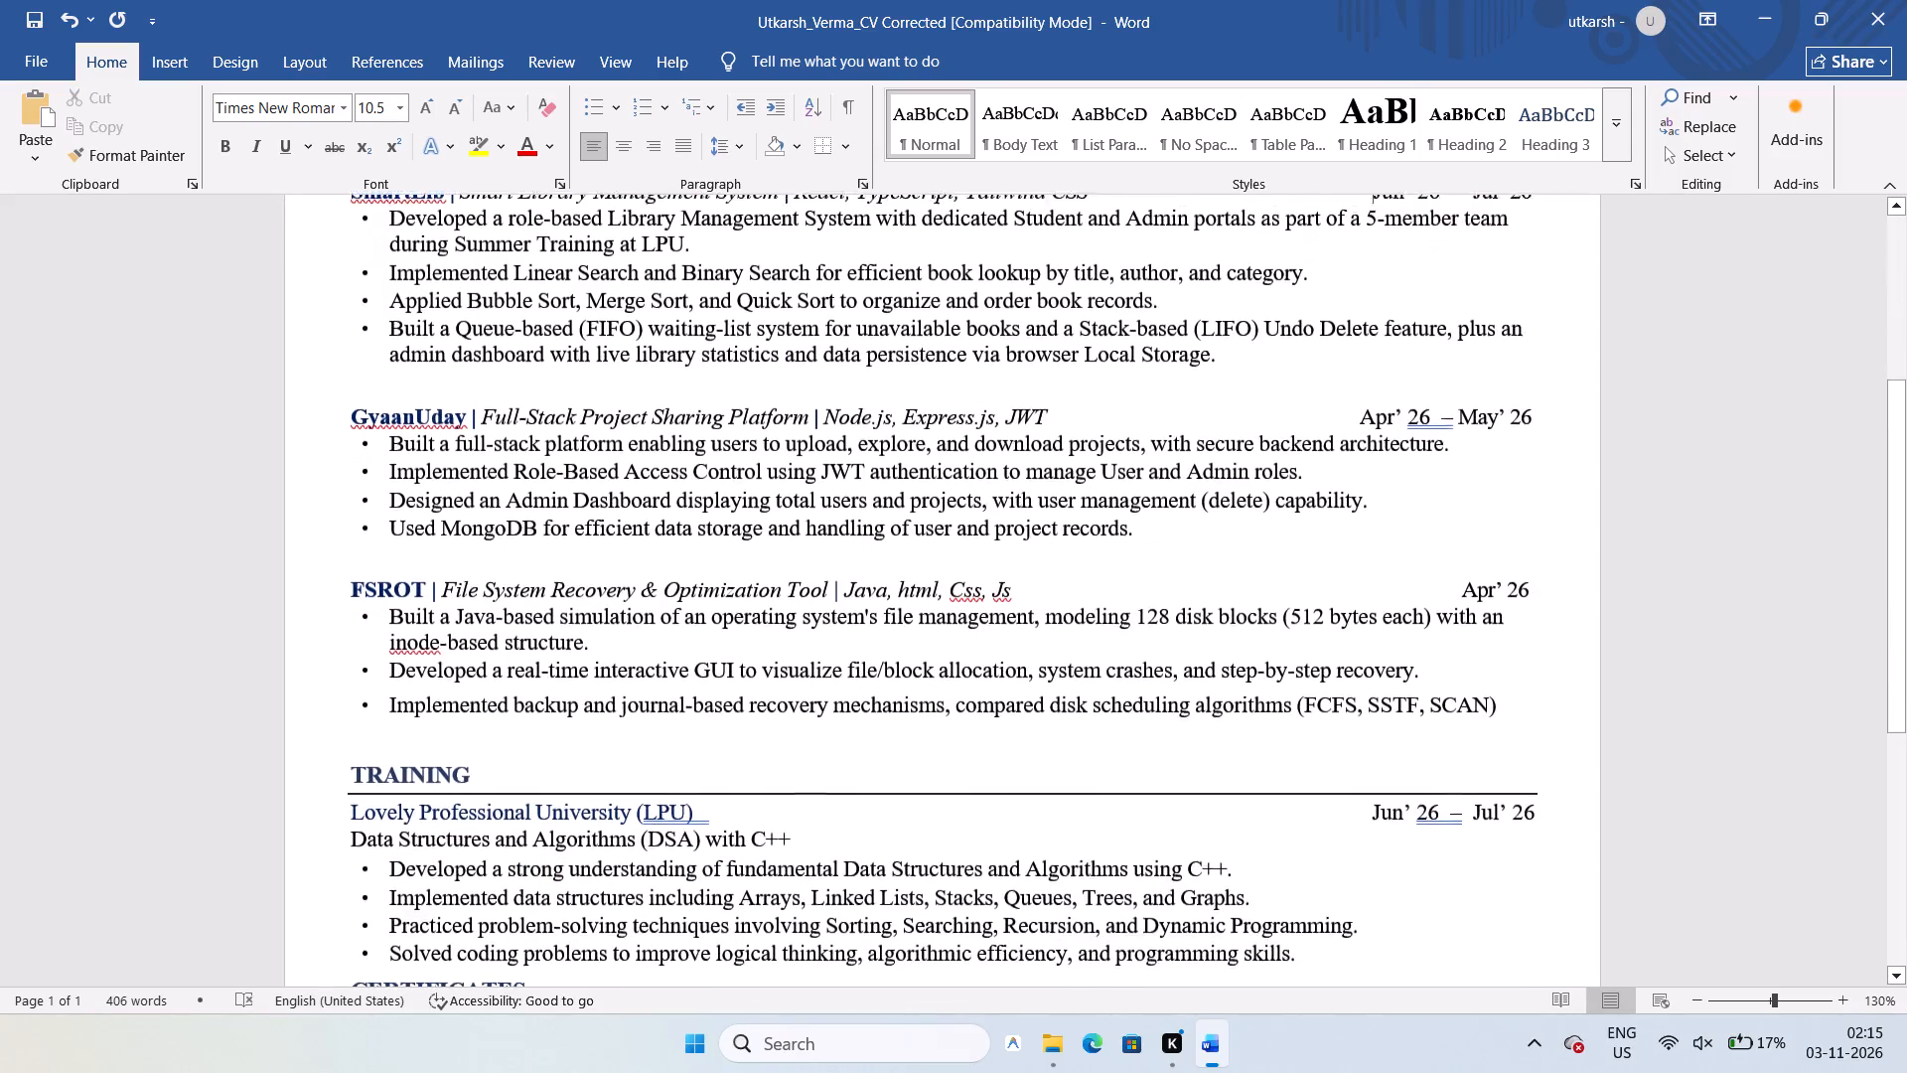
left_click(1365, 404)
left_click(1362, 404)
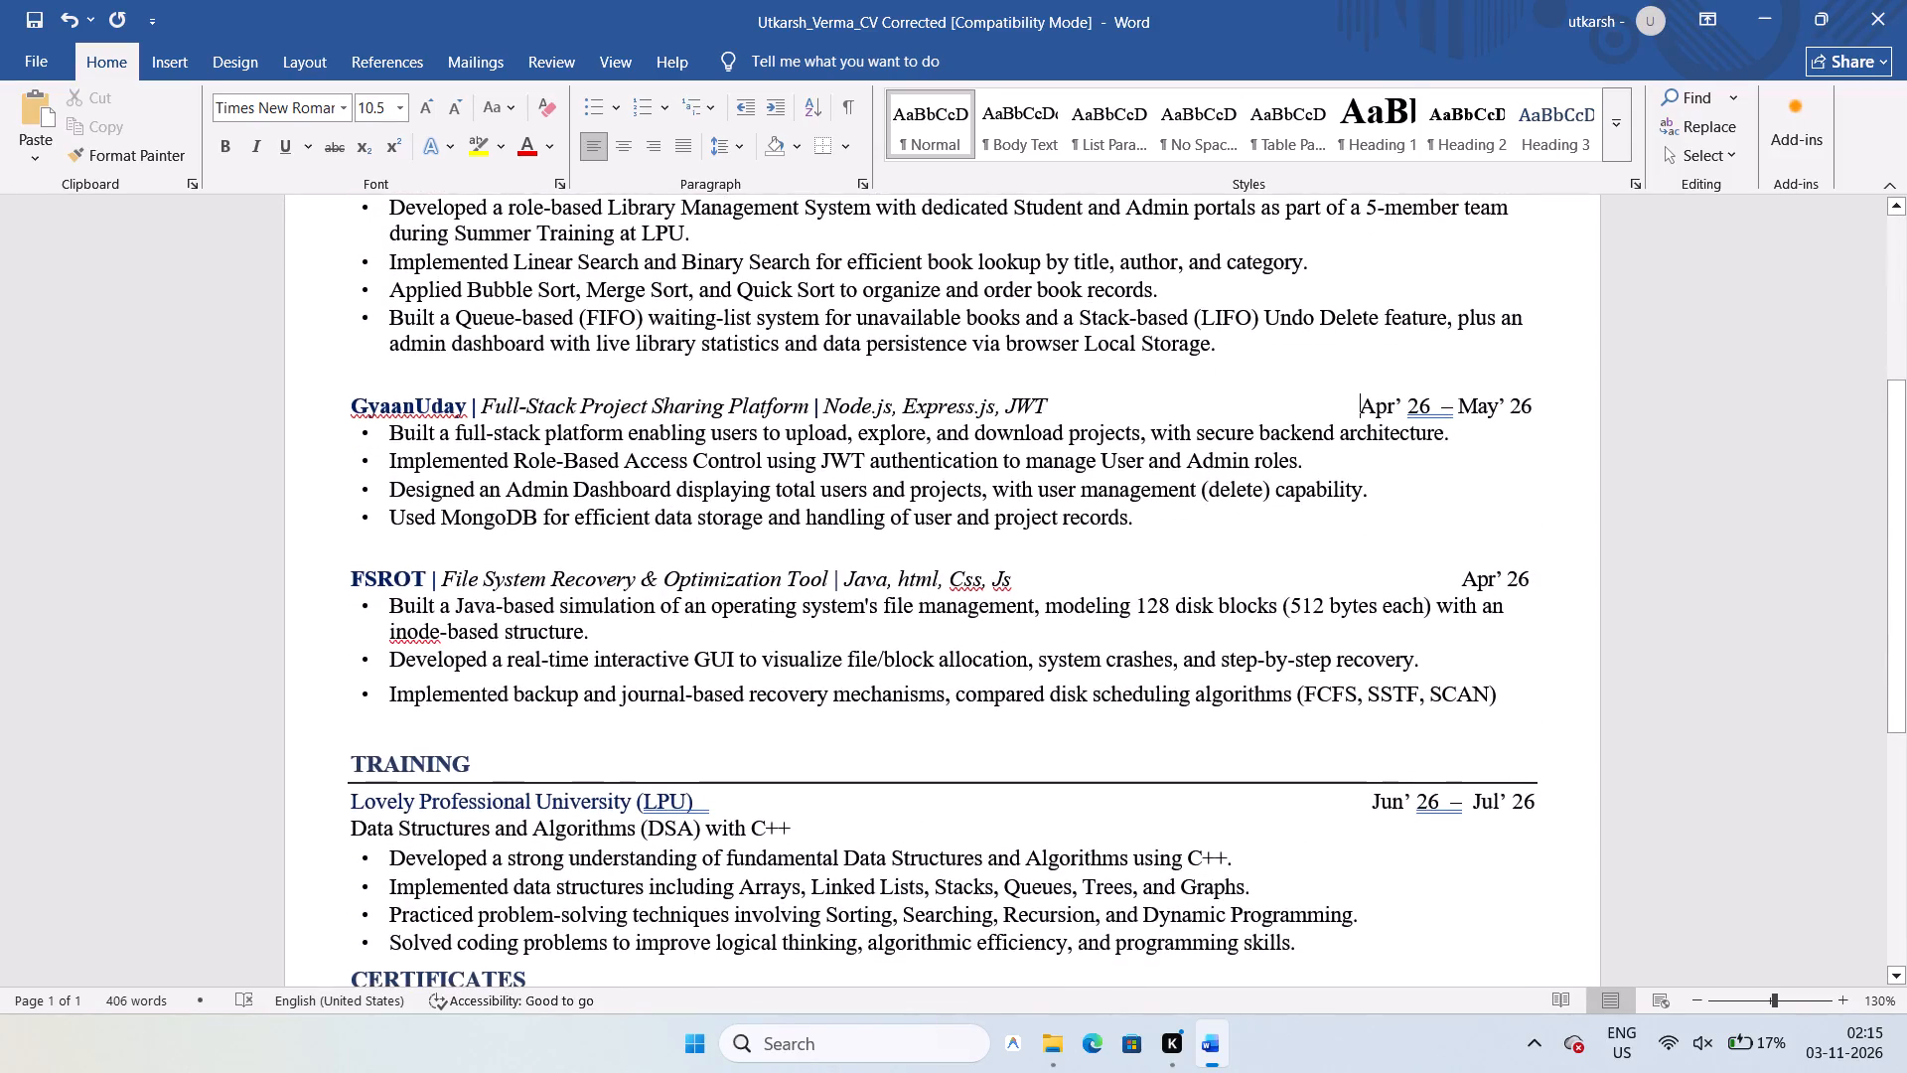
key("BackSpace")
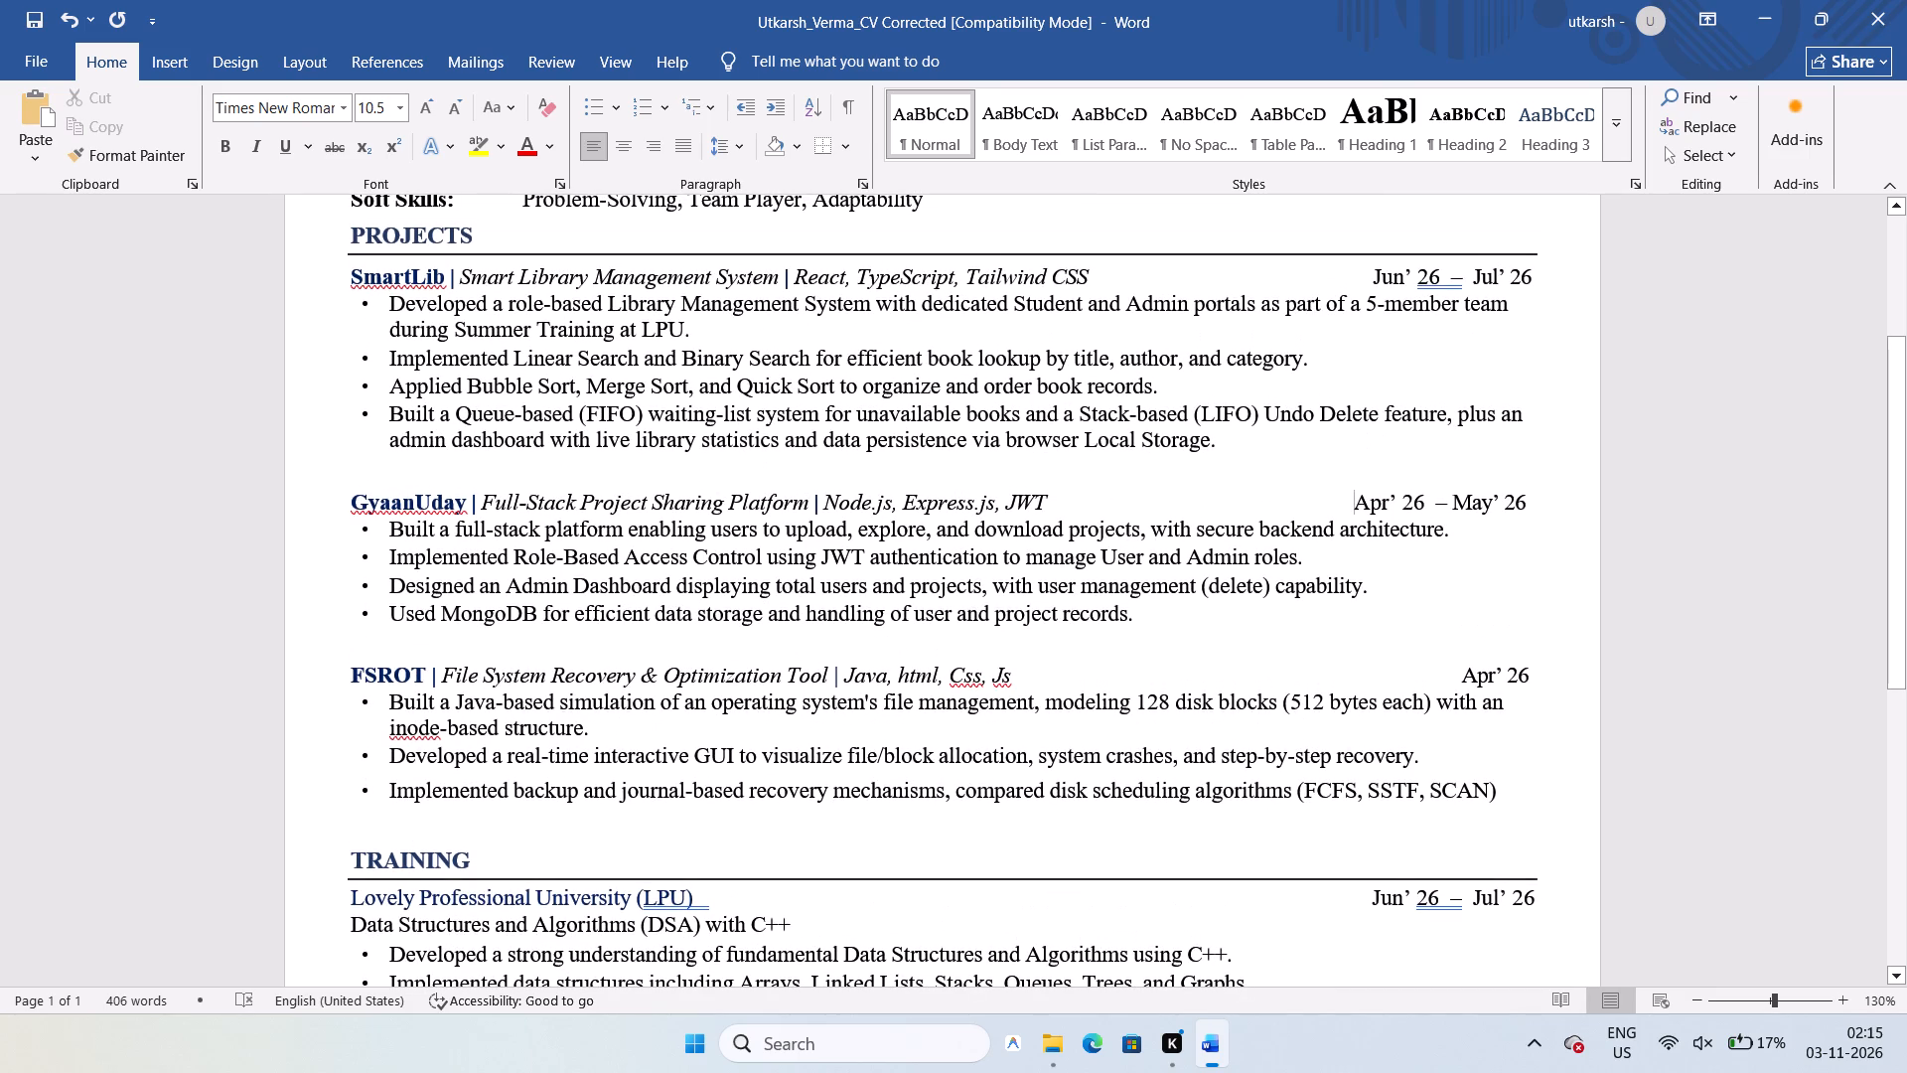
Remove two spaces before the FSROT project's "Apr’ 26" date.
left_click(1458, 681)
key("BackSpace")
key("BackSpace")
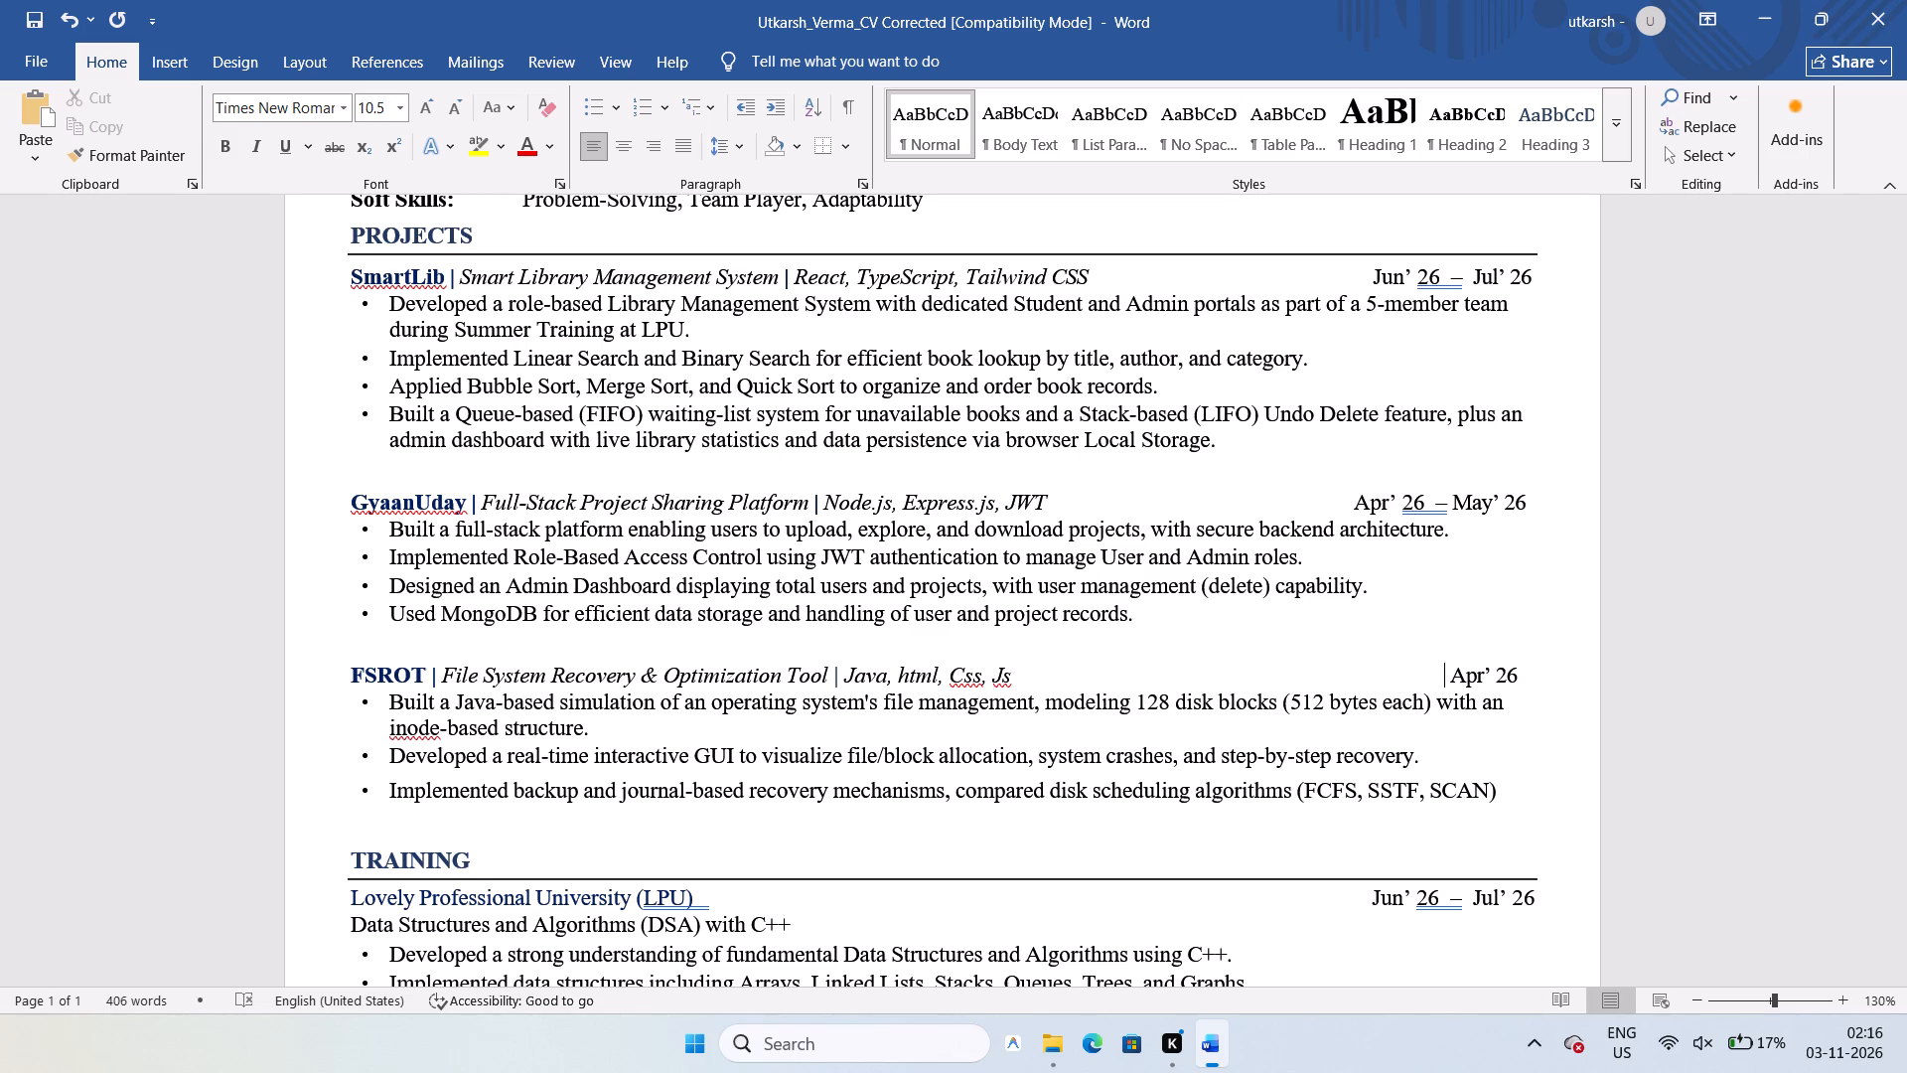
scroll(1632, 476, "down", 1)
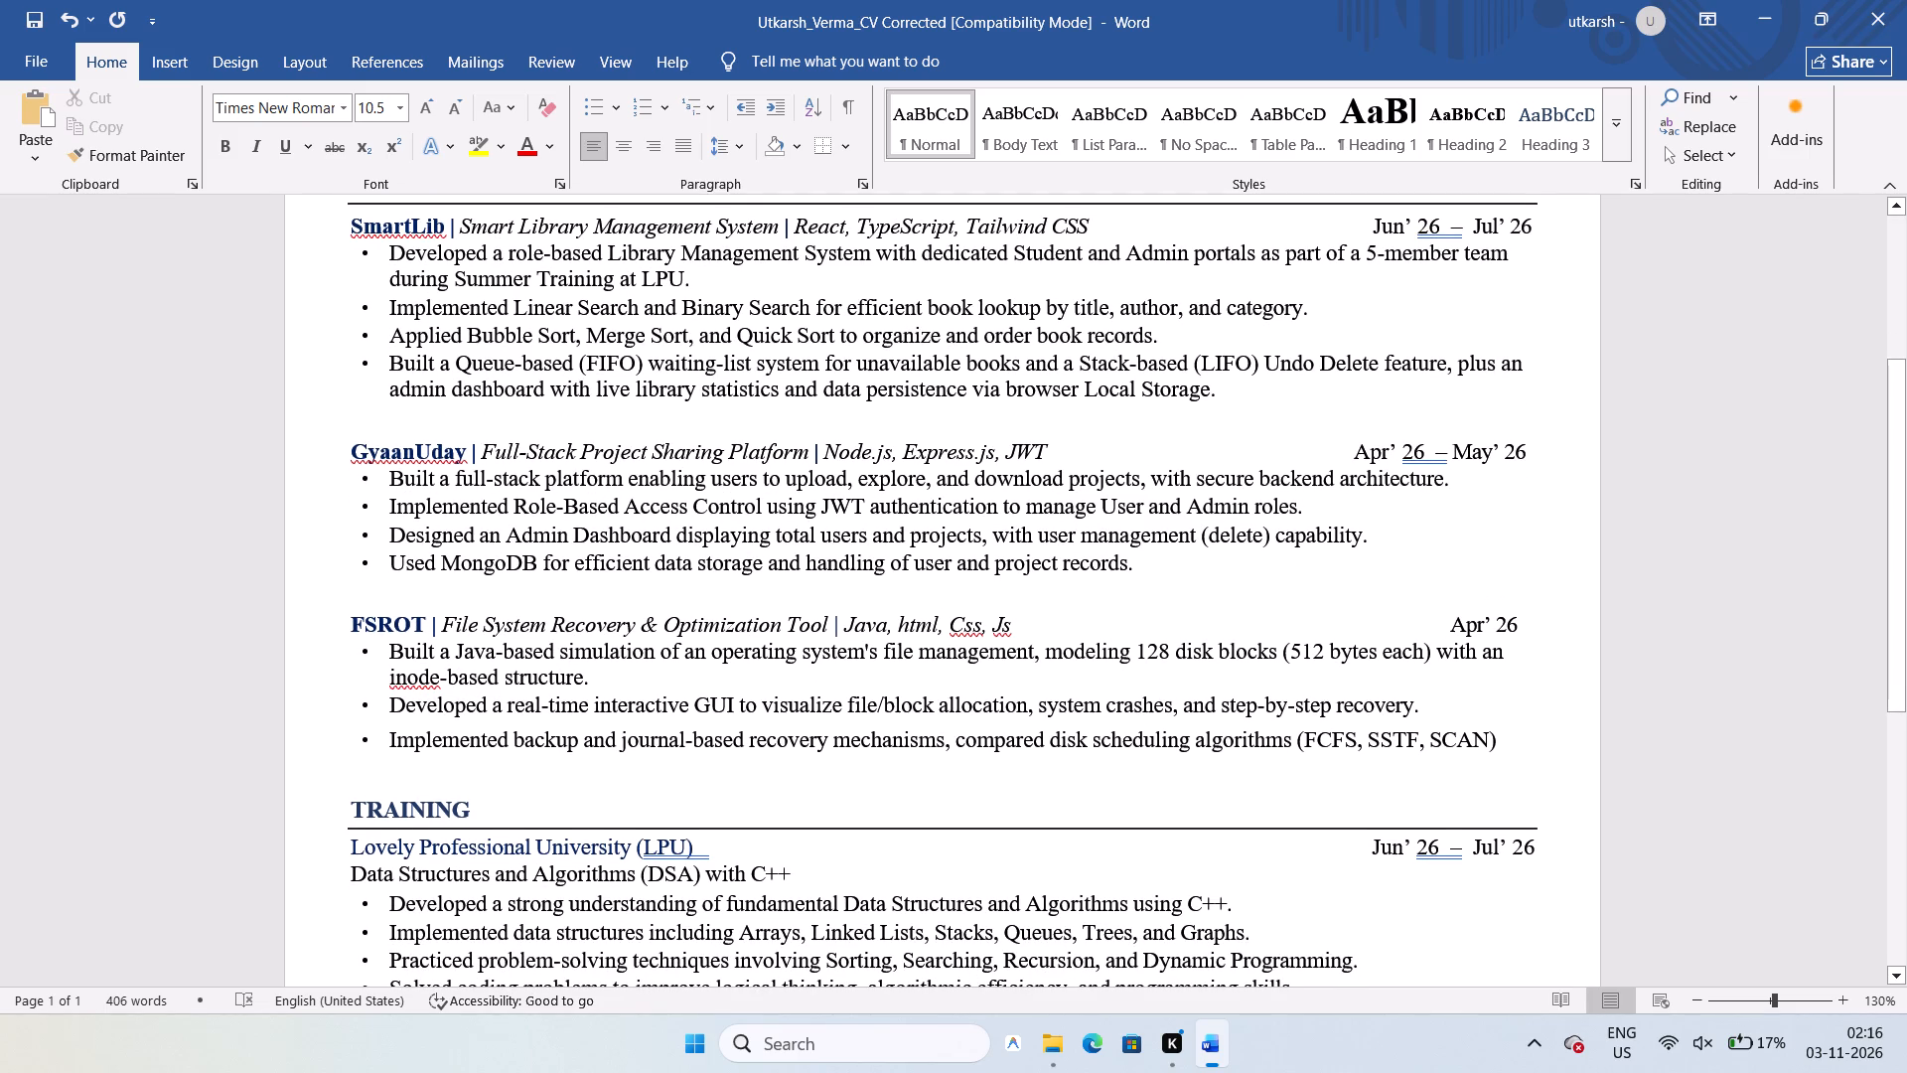
key("Delete")
key("space")
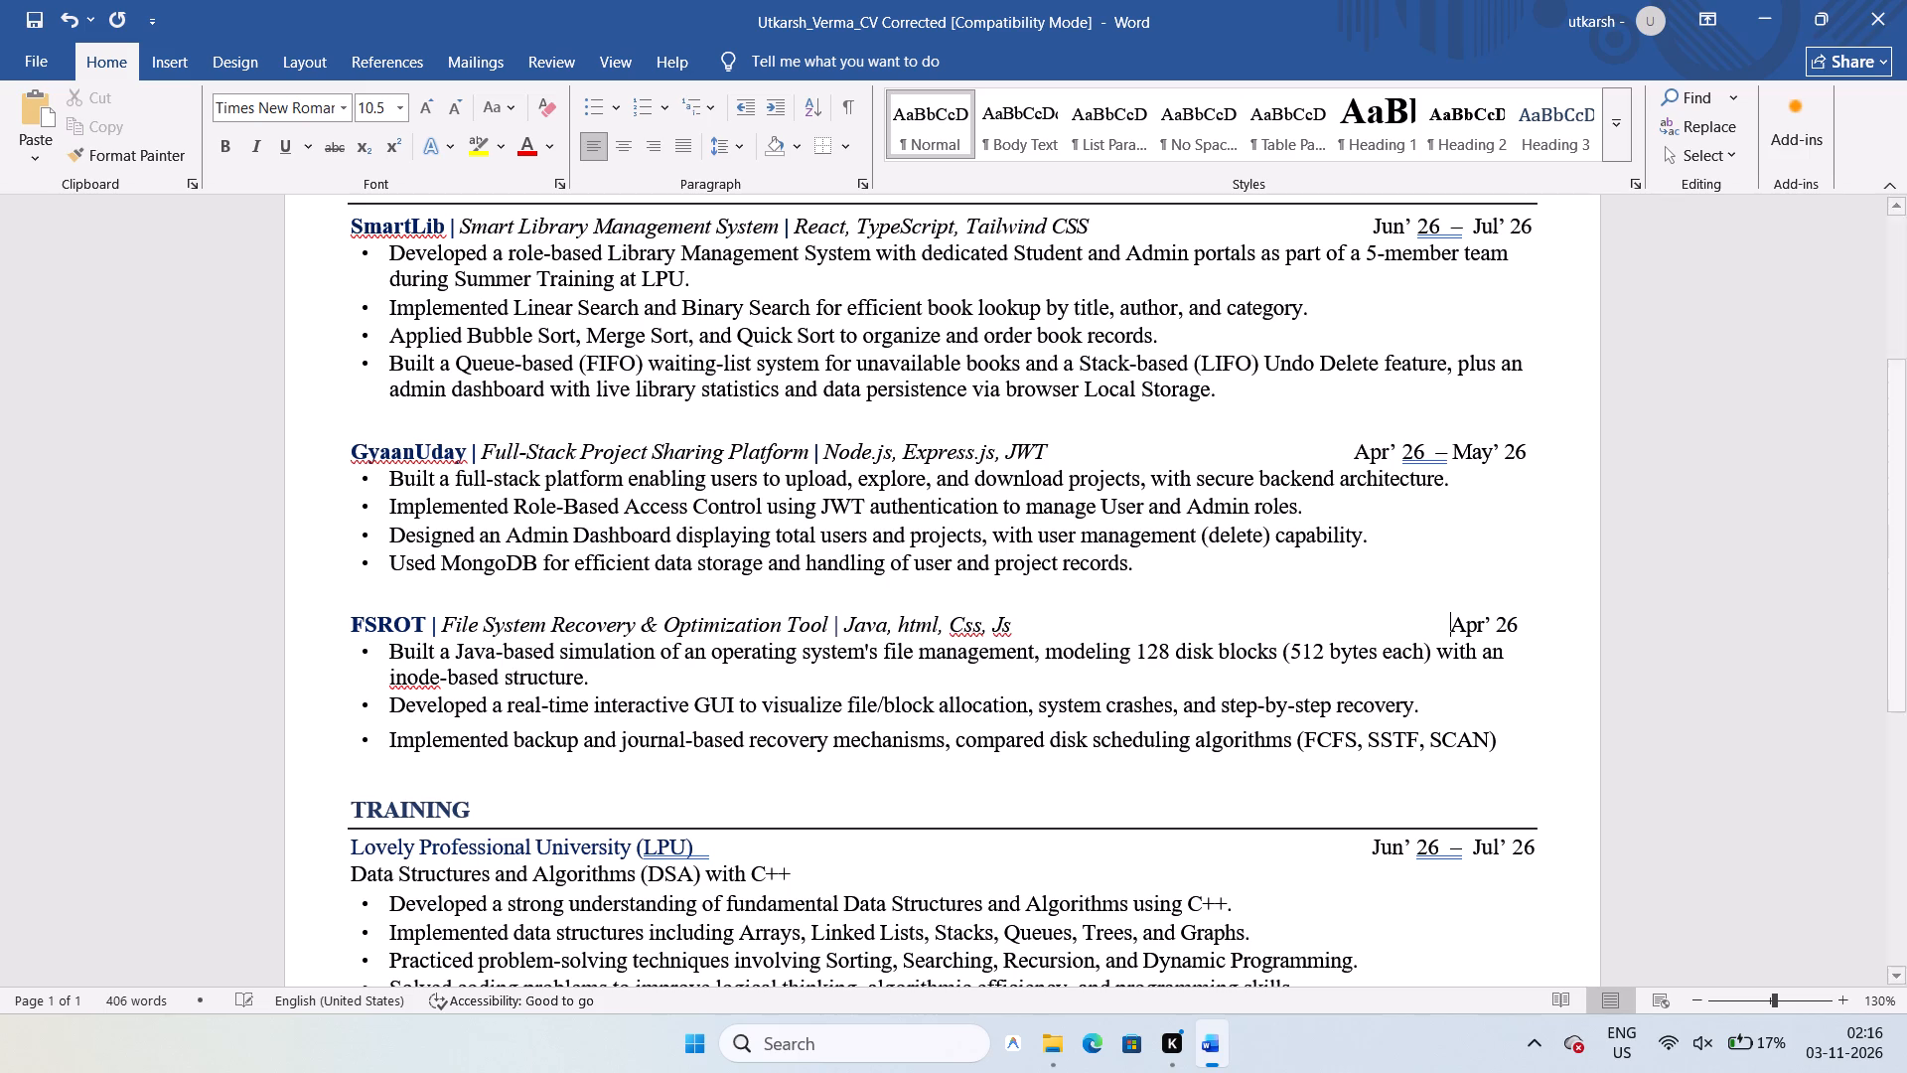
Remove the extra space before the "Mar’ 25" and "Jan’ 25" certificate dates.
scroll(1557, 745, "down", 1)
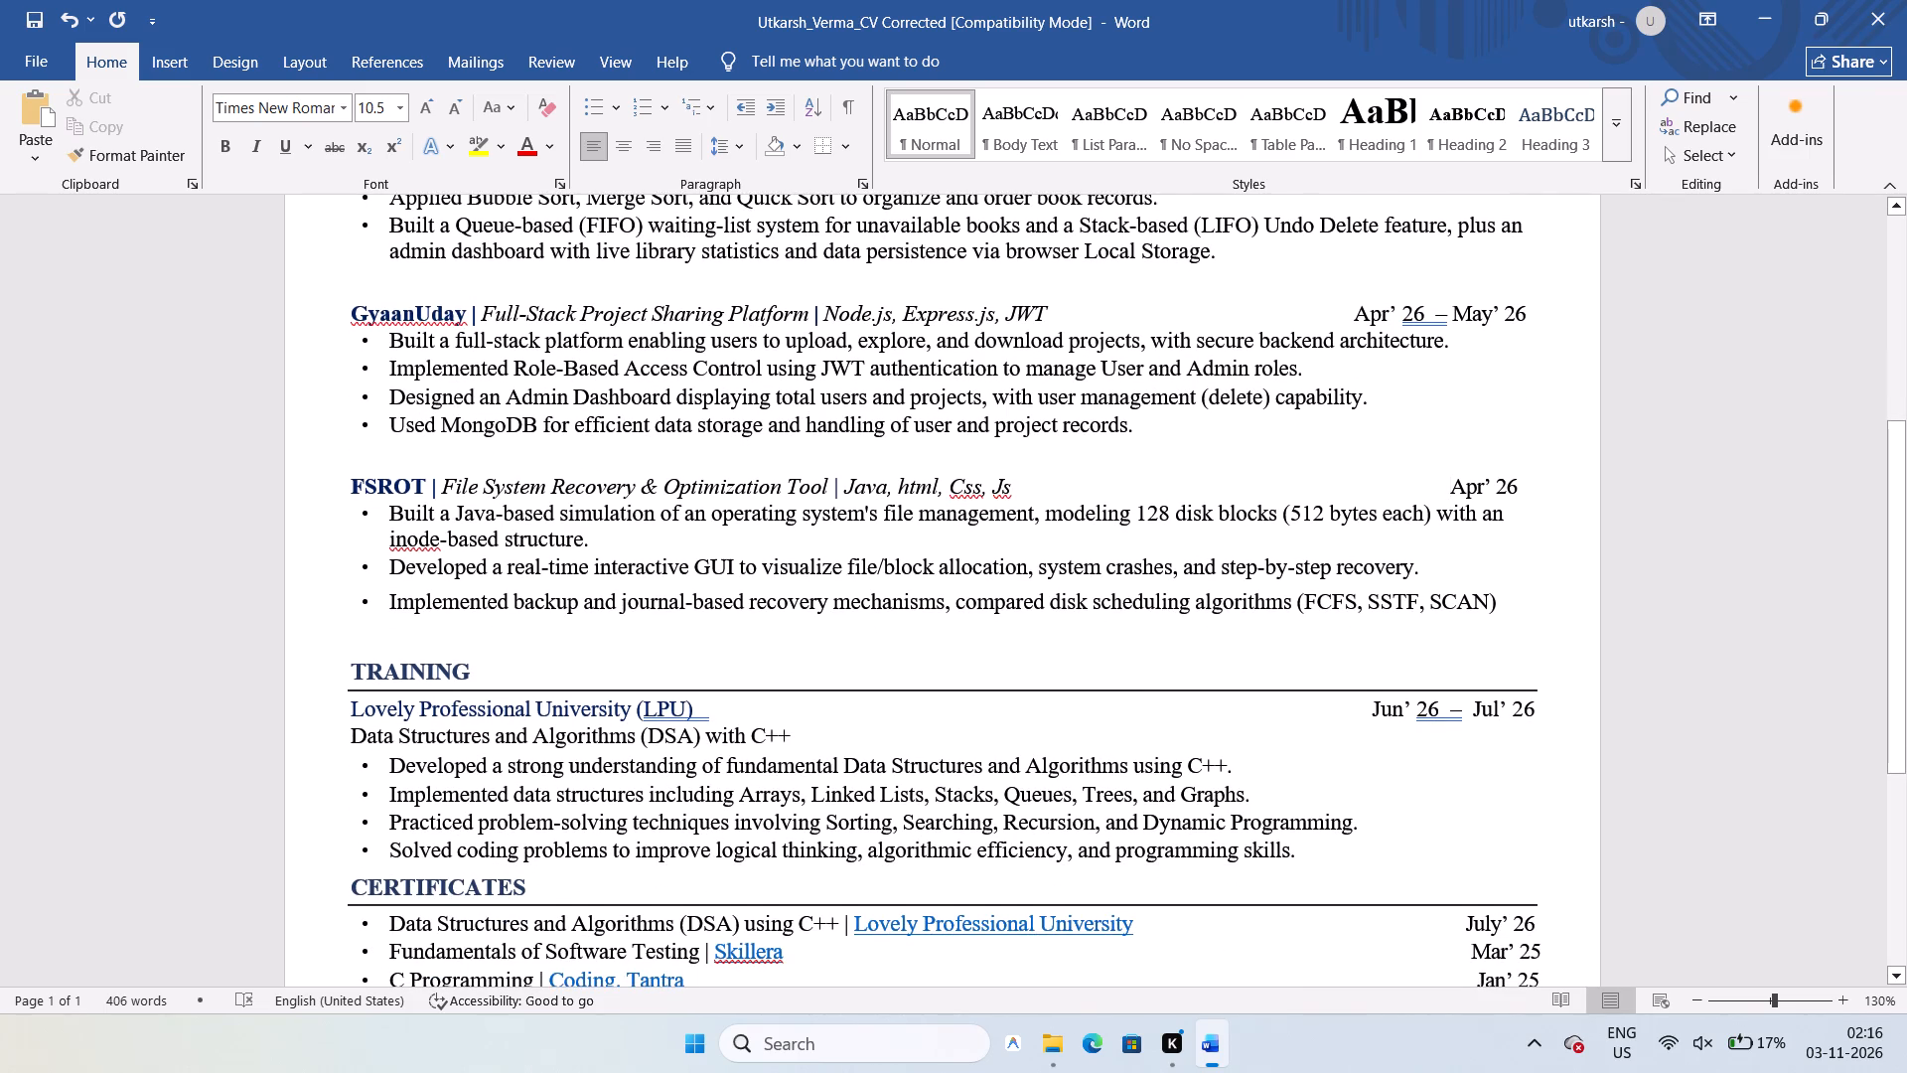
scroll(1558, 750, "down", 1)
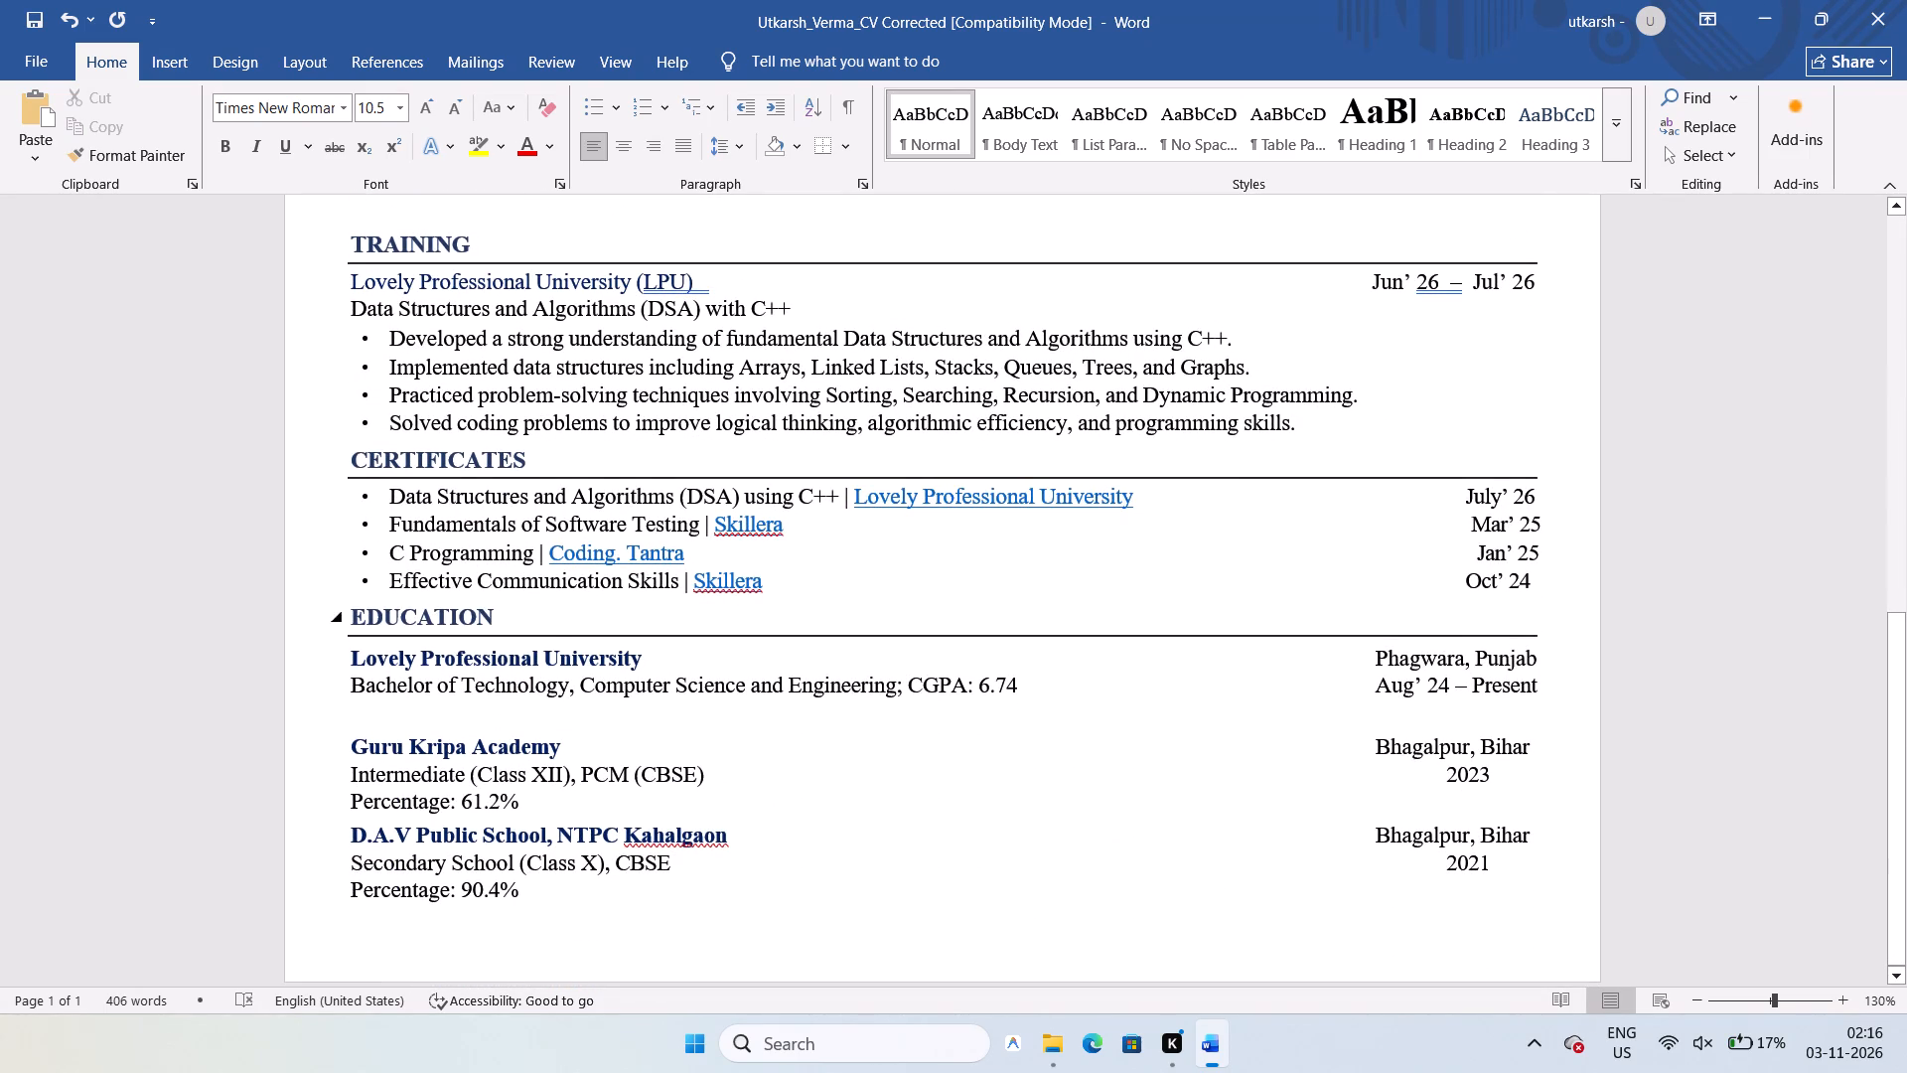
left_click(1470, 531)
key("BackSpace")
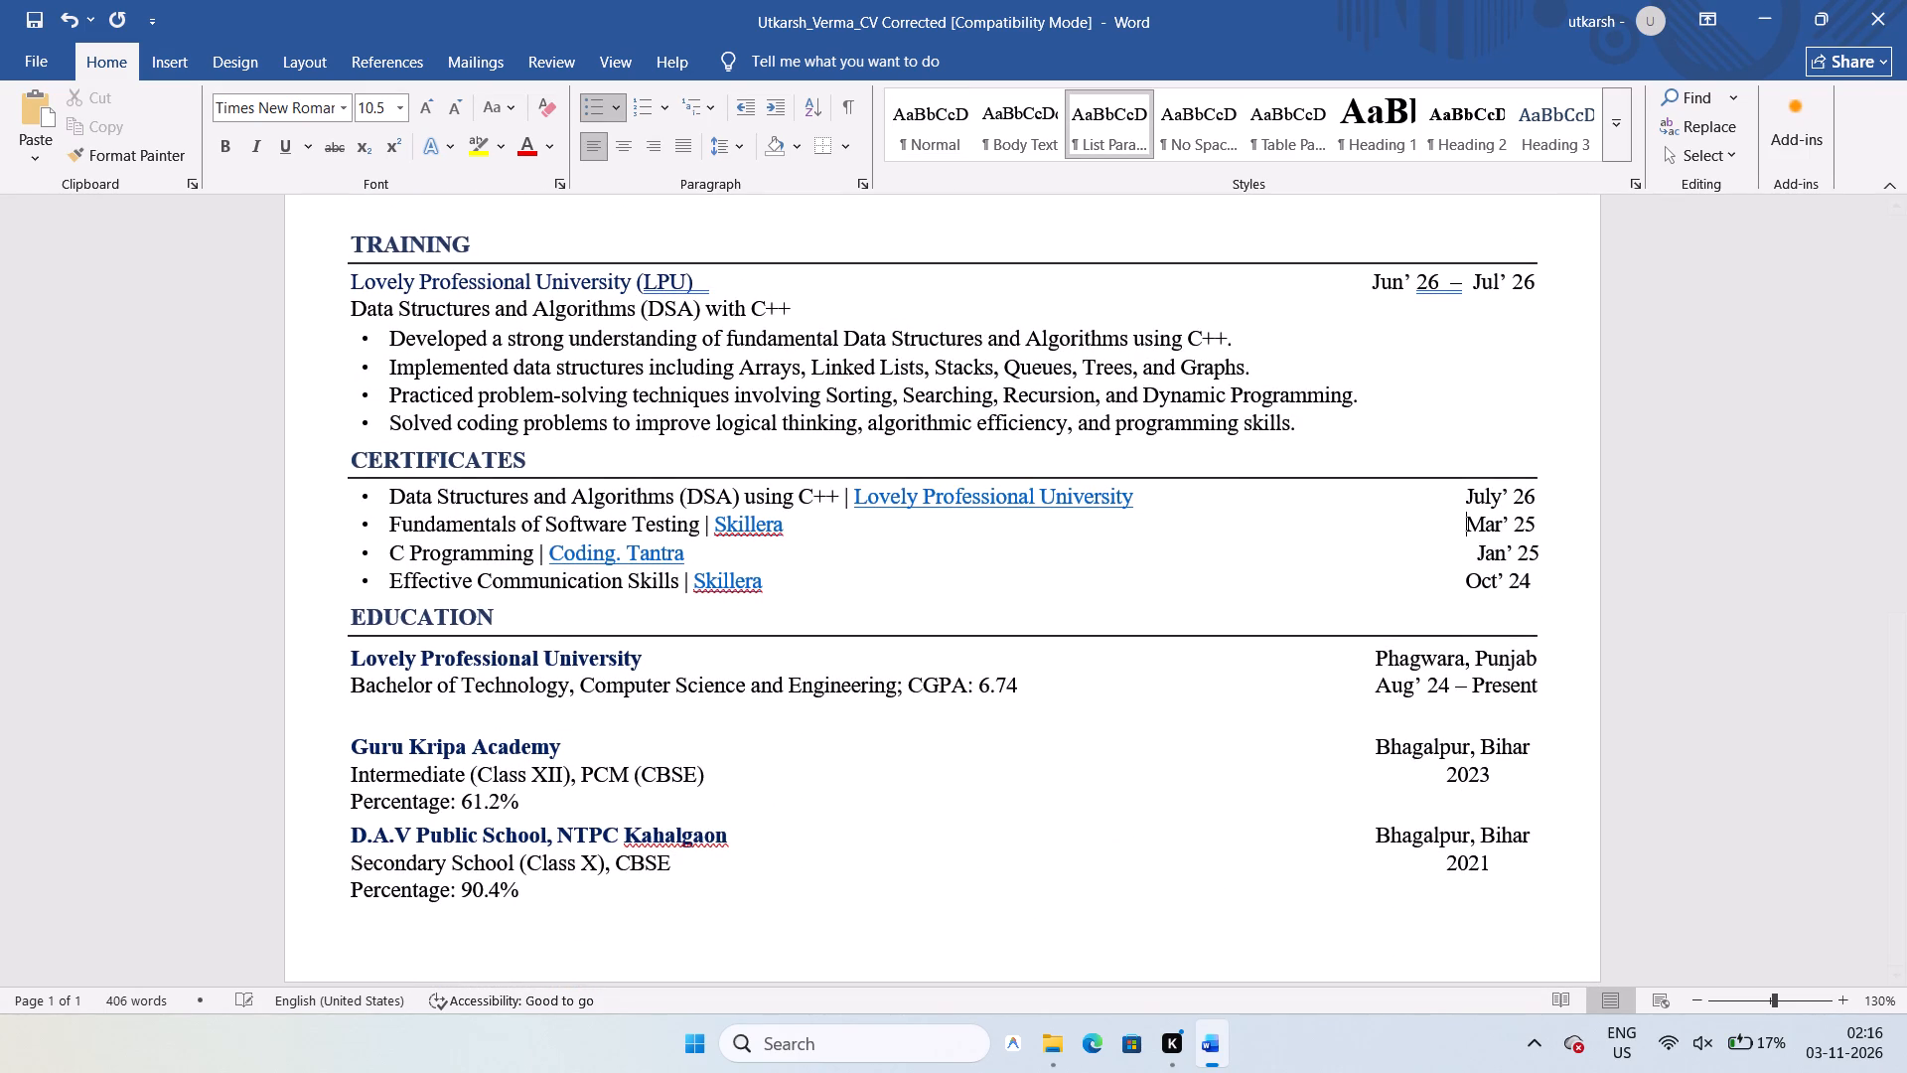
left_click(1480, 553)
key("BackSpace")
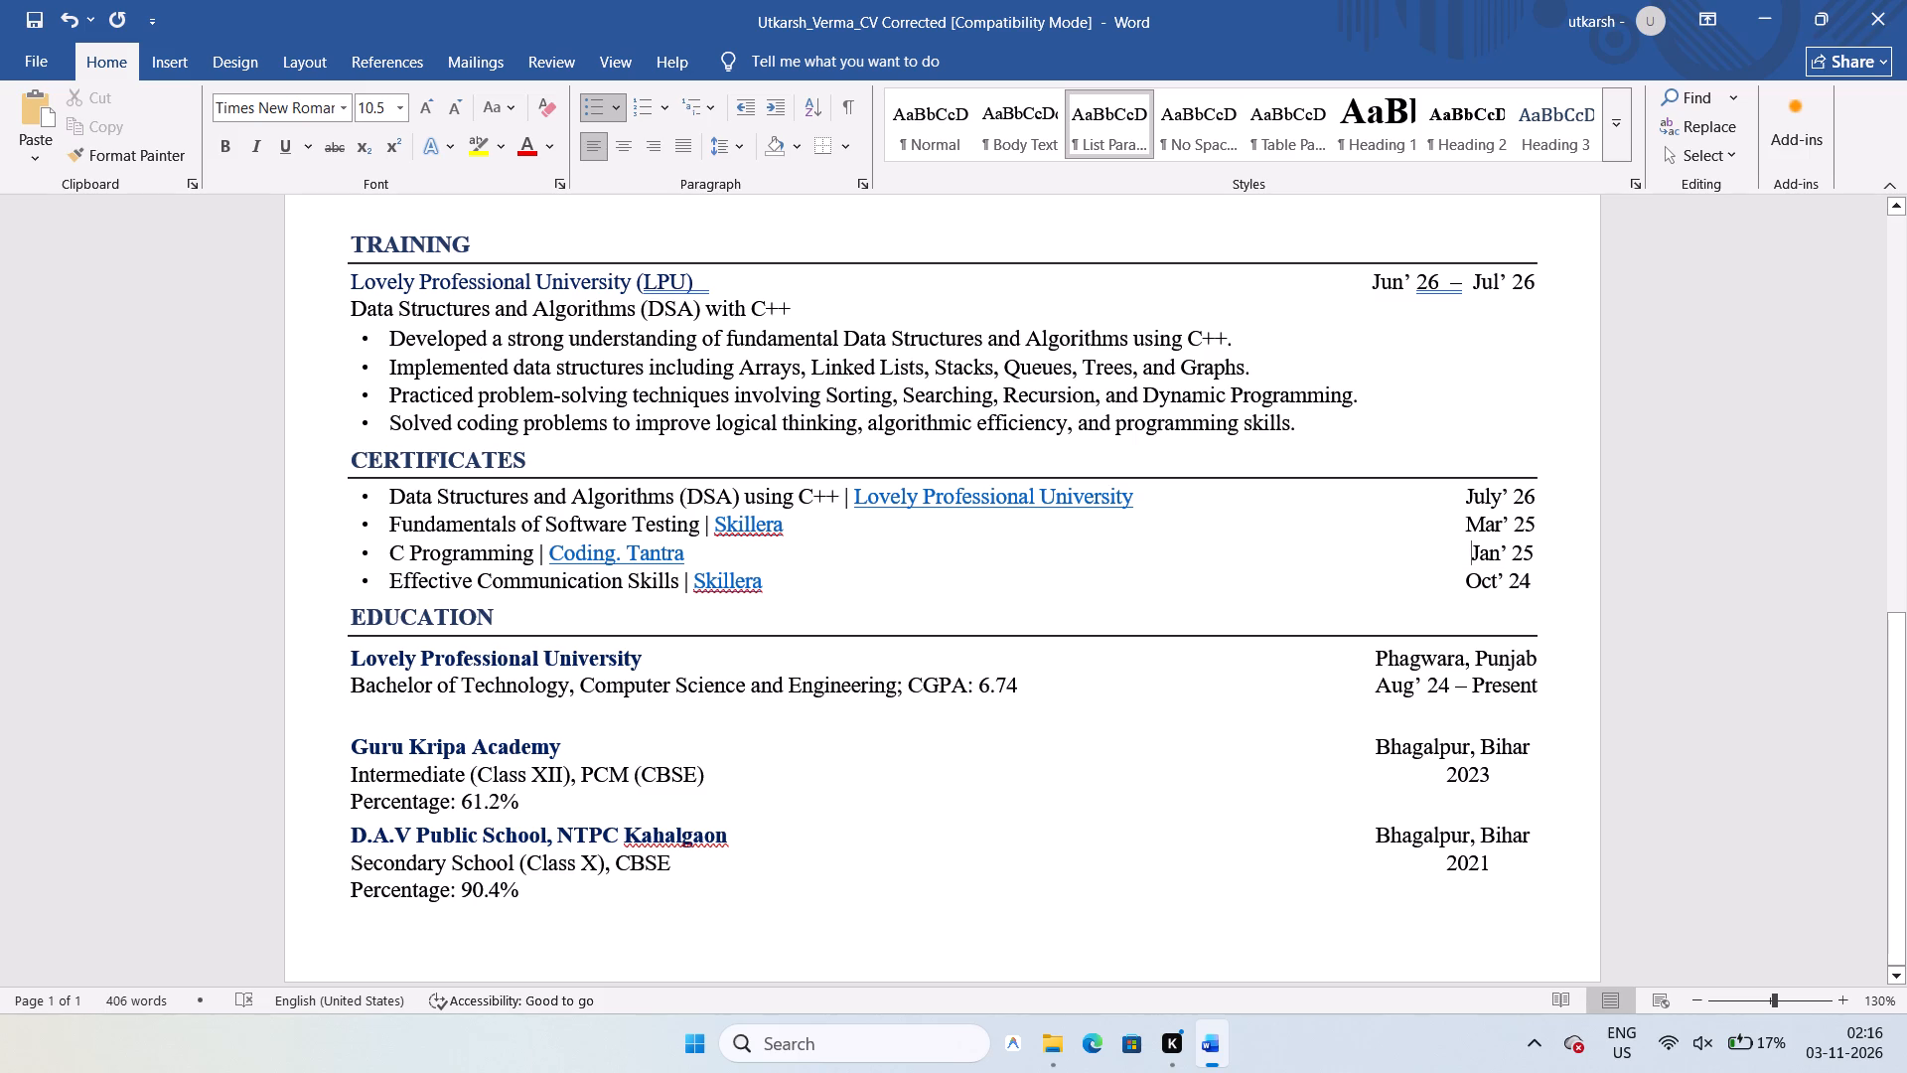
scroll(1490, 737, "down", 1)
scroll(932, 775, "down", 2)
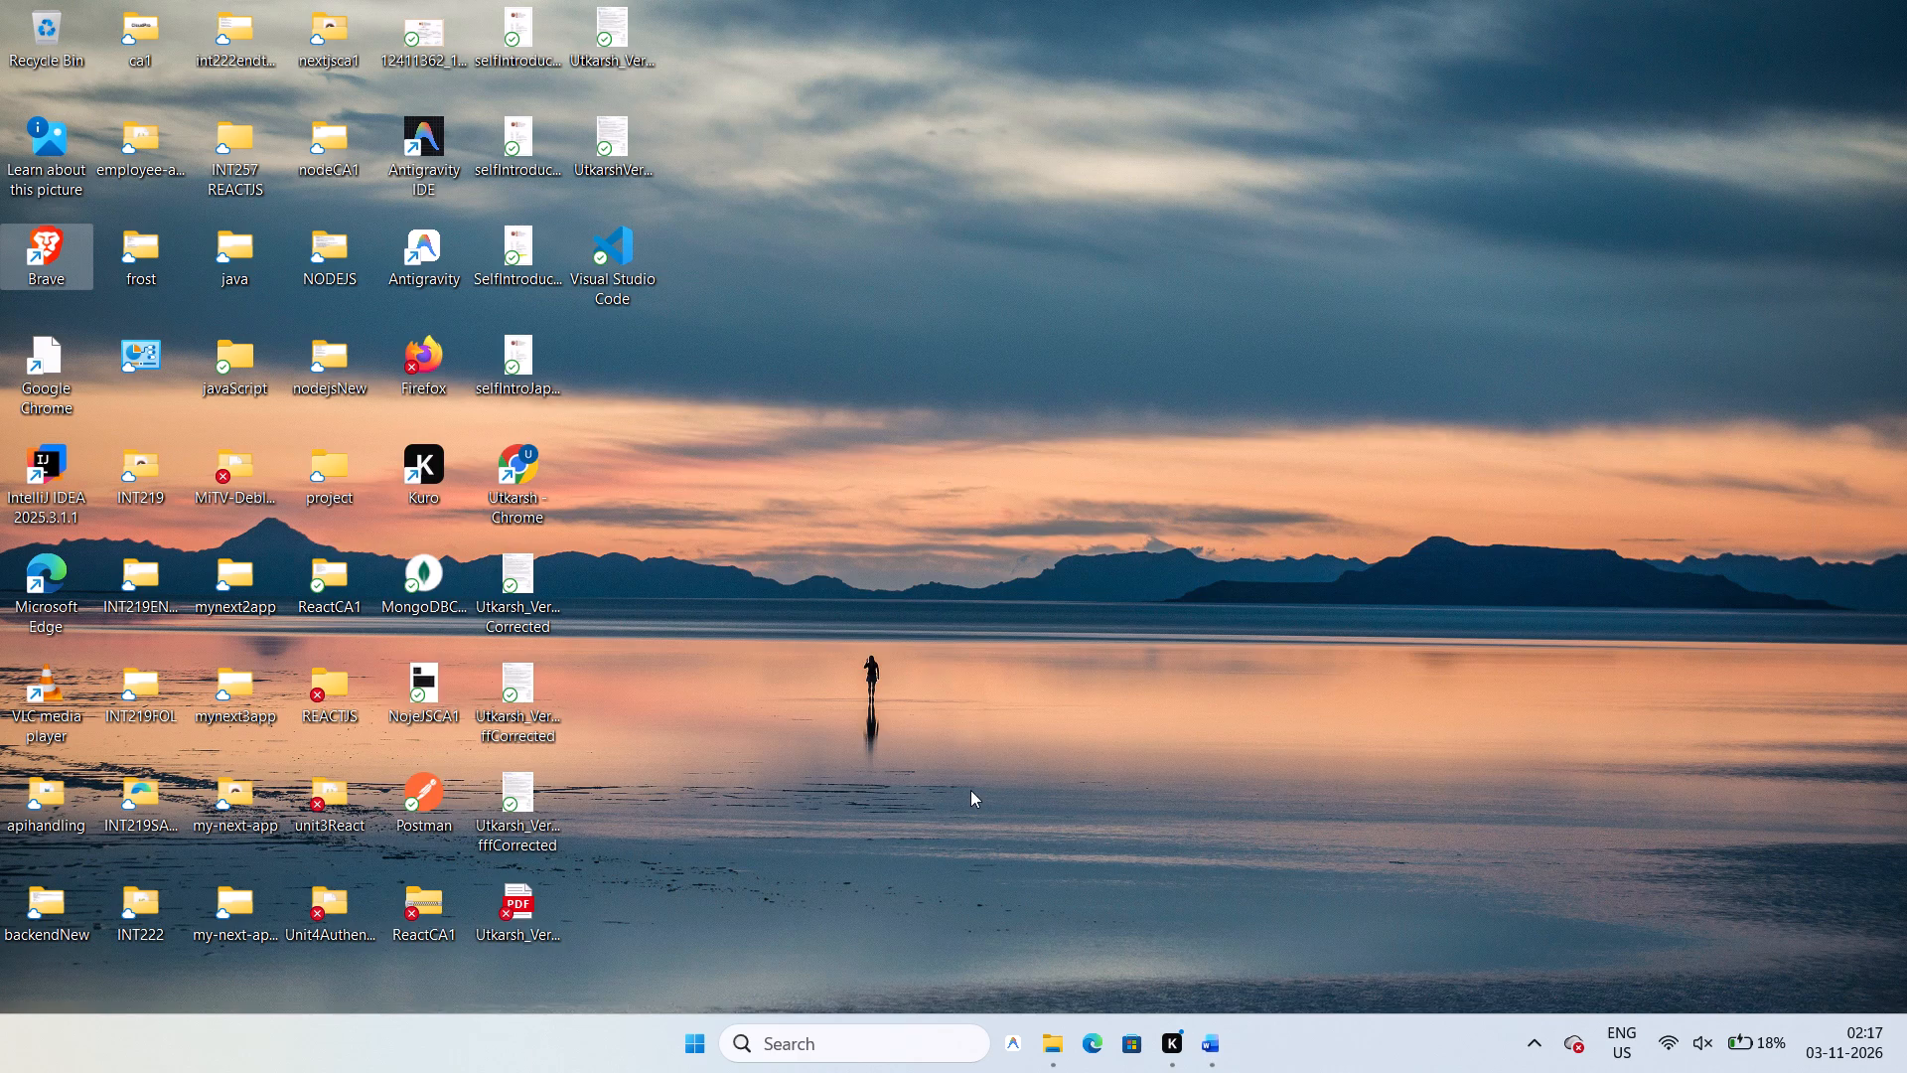
Open the Brave browser and search the web for "INTEERMEDIATE" in a new tab.
left_click(25, 269)
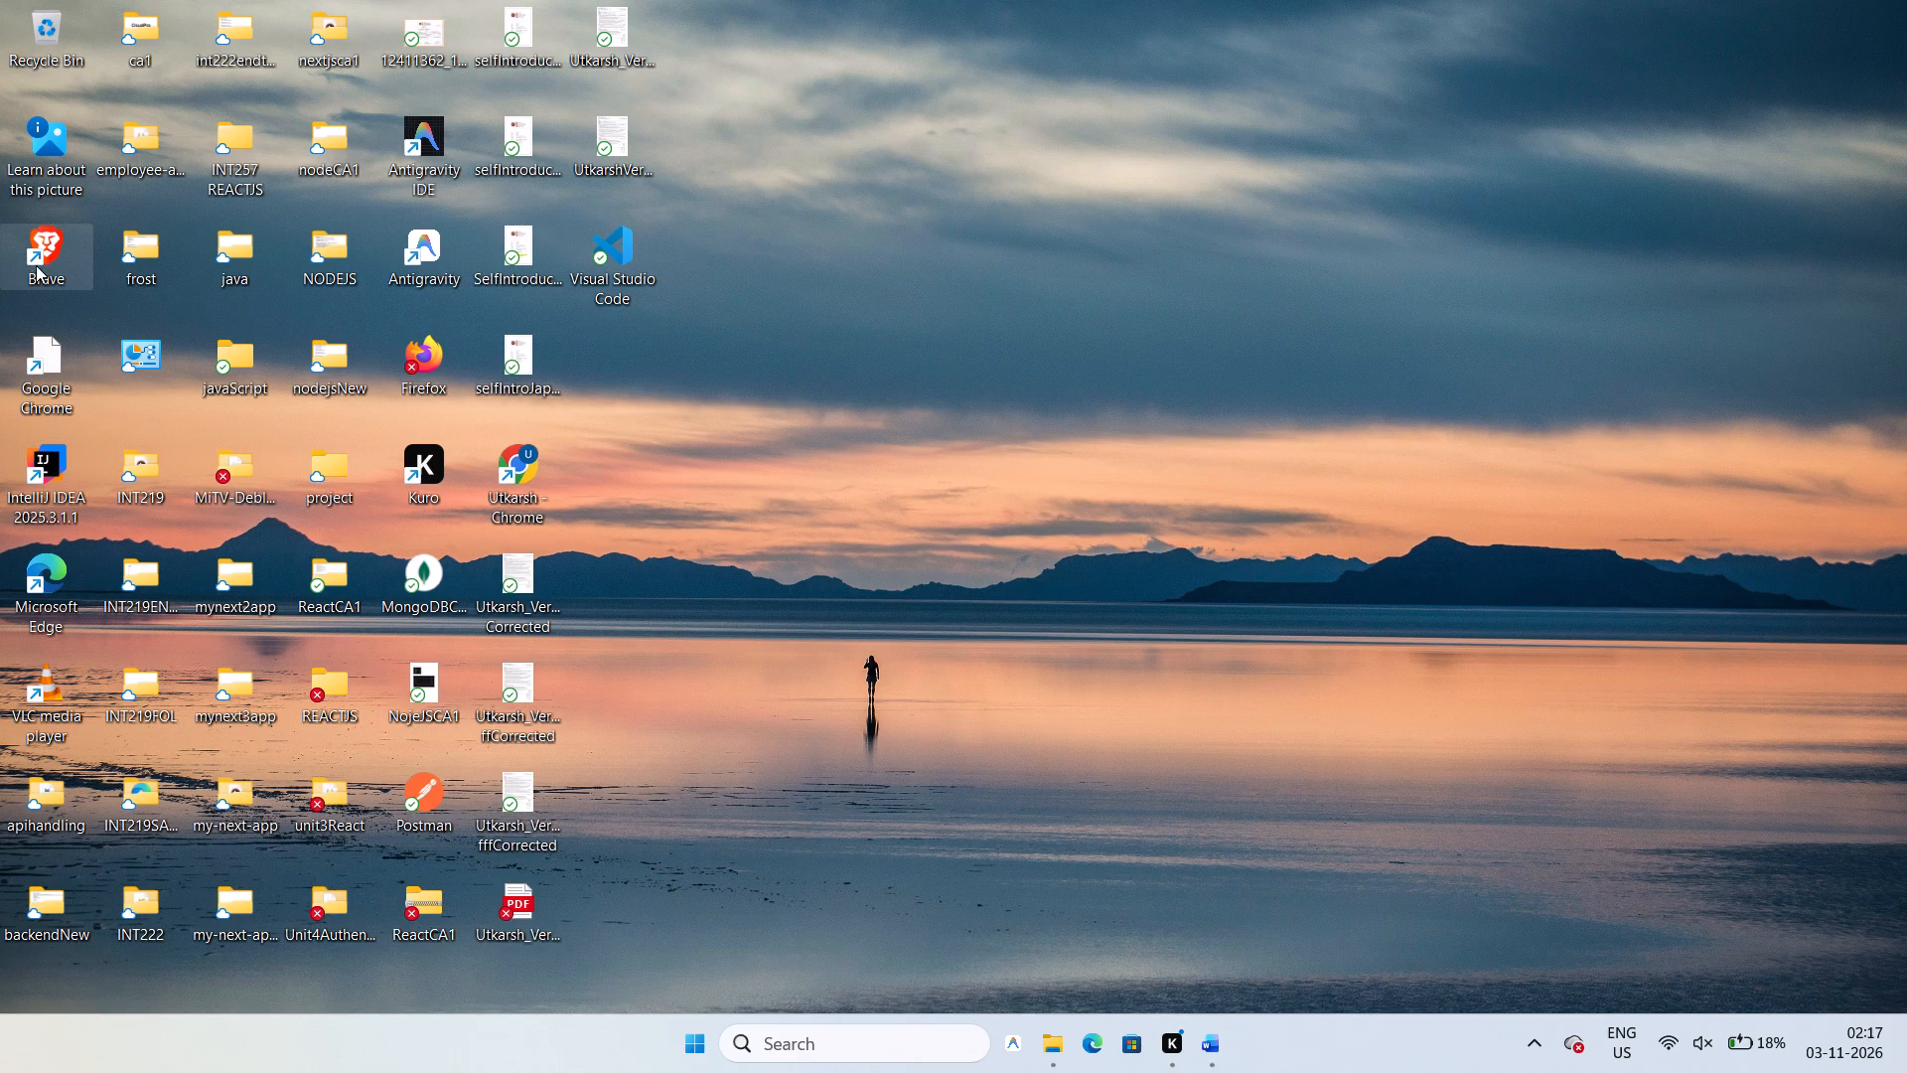
double_click(47, 262)
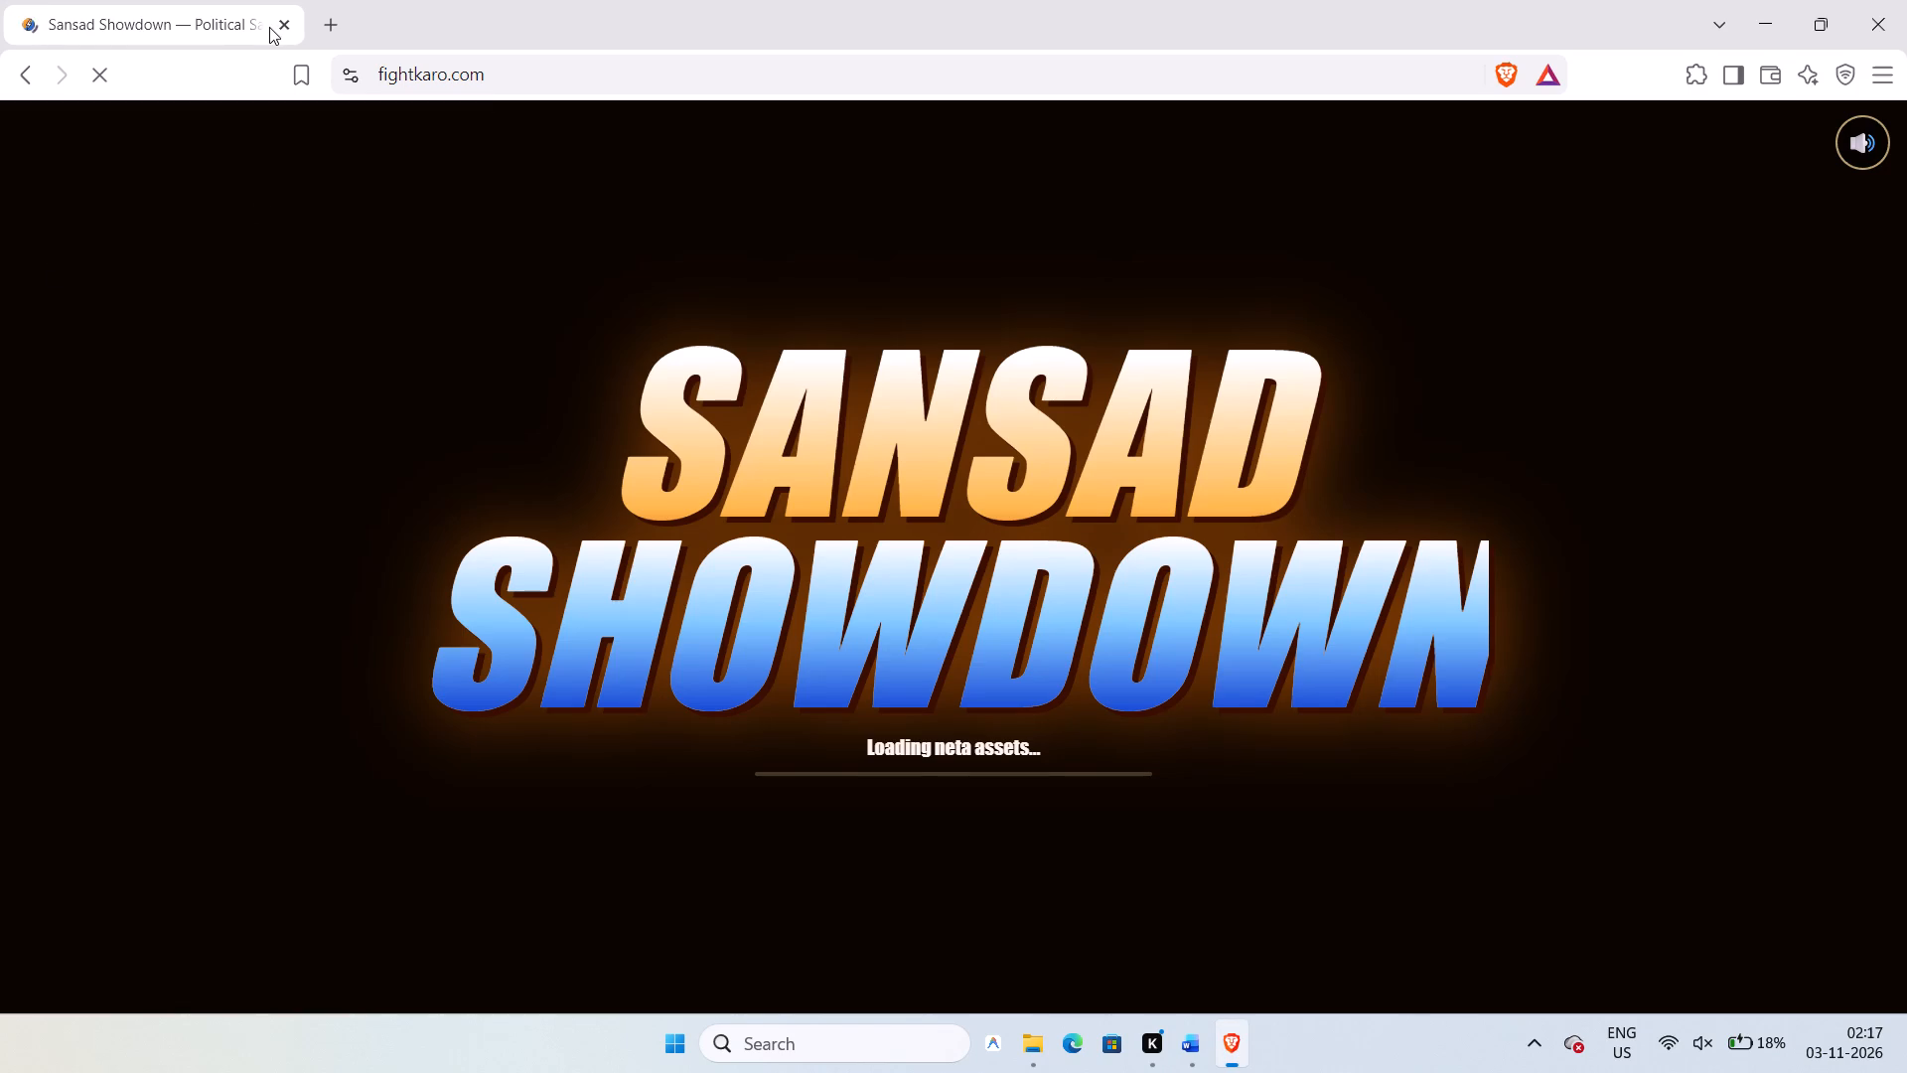
left_click(331, 23)
type("INTEERMEDIATE")
key("Return")
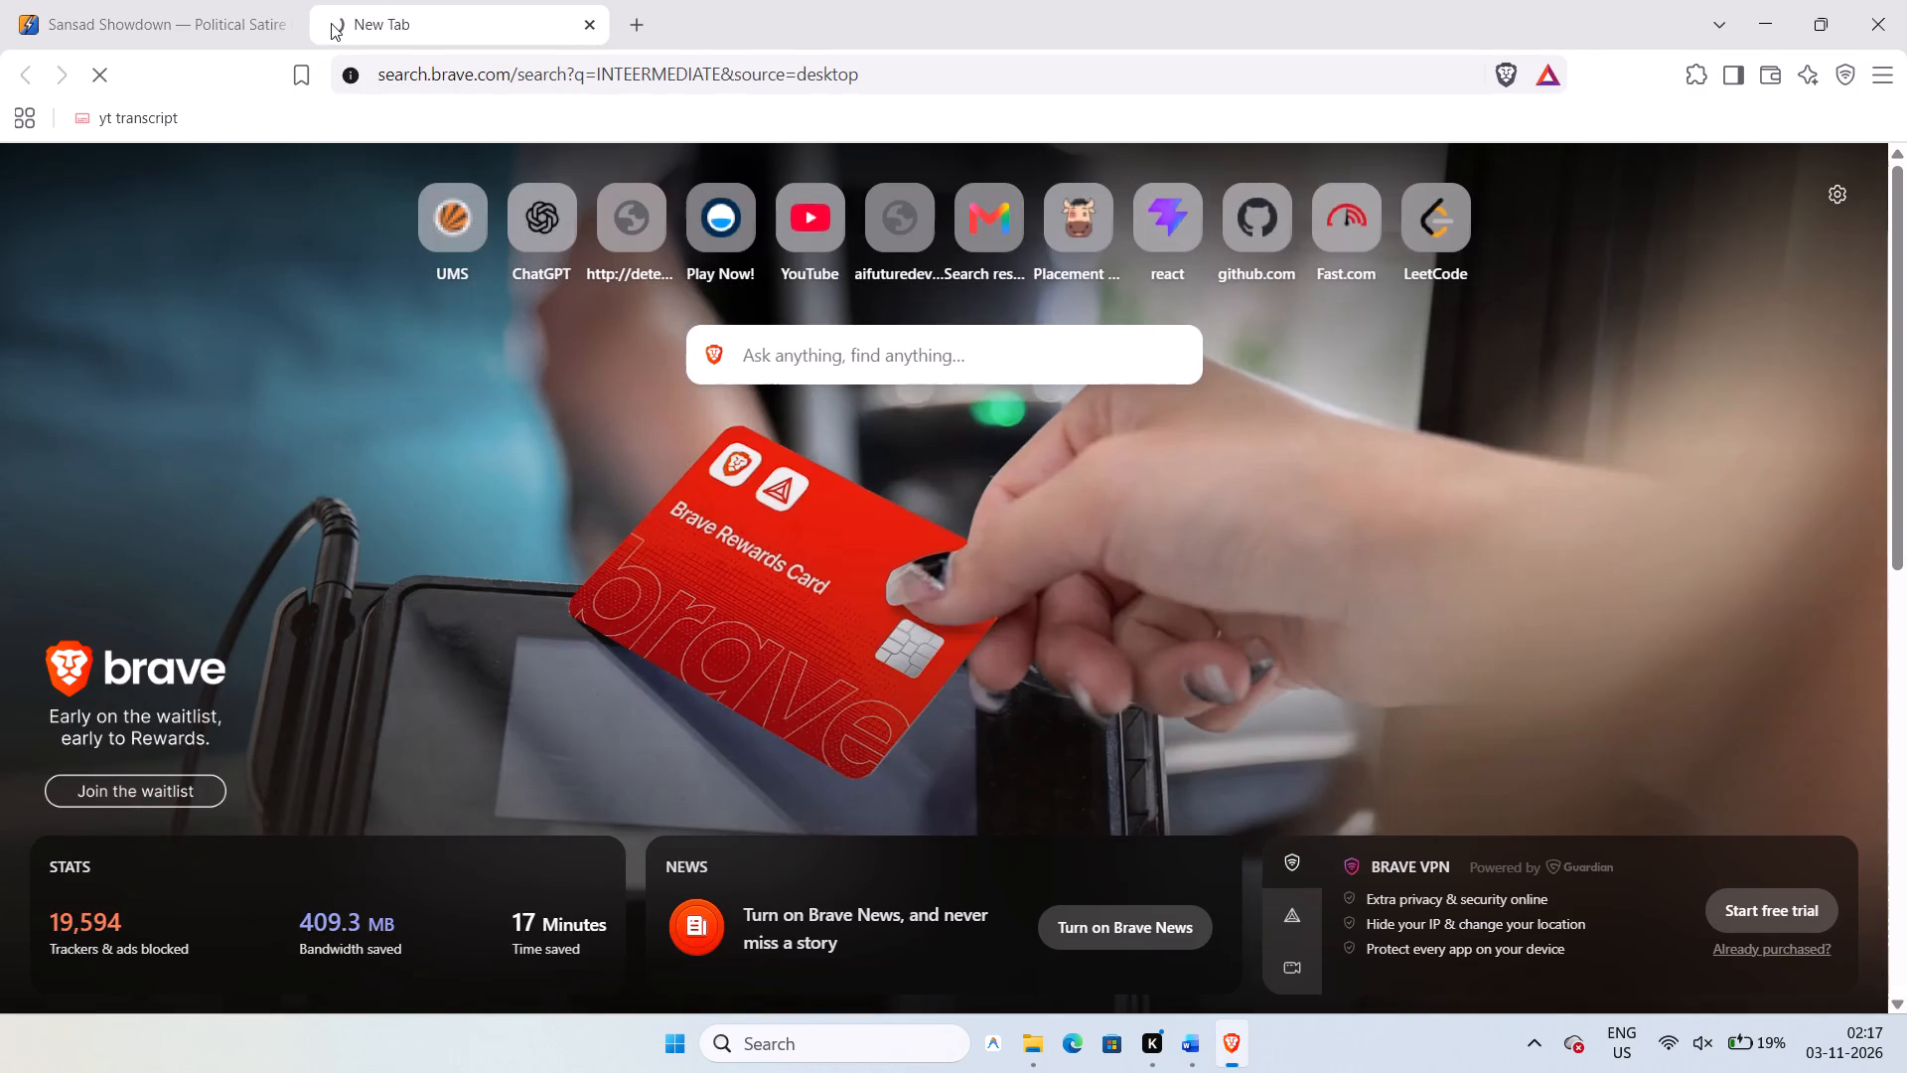
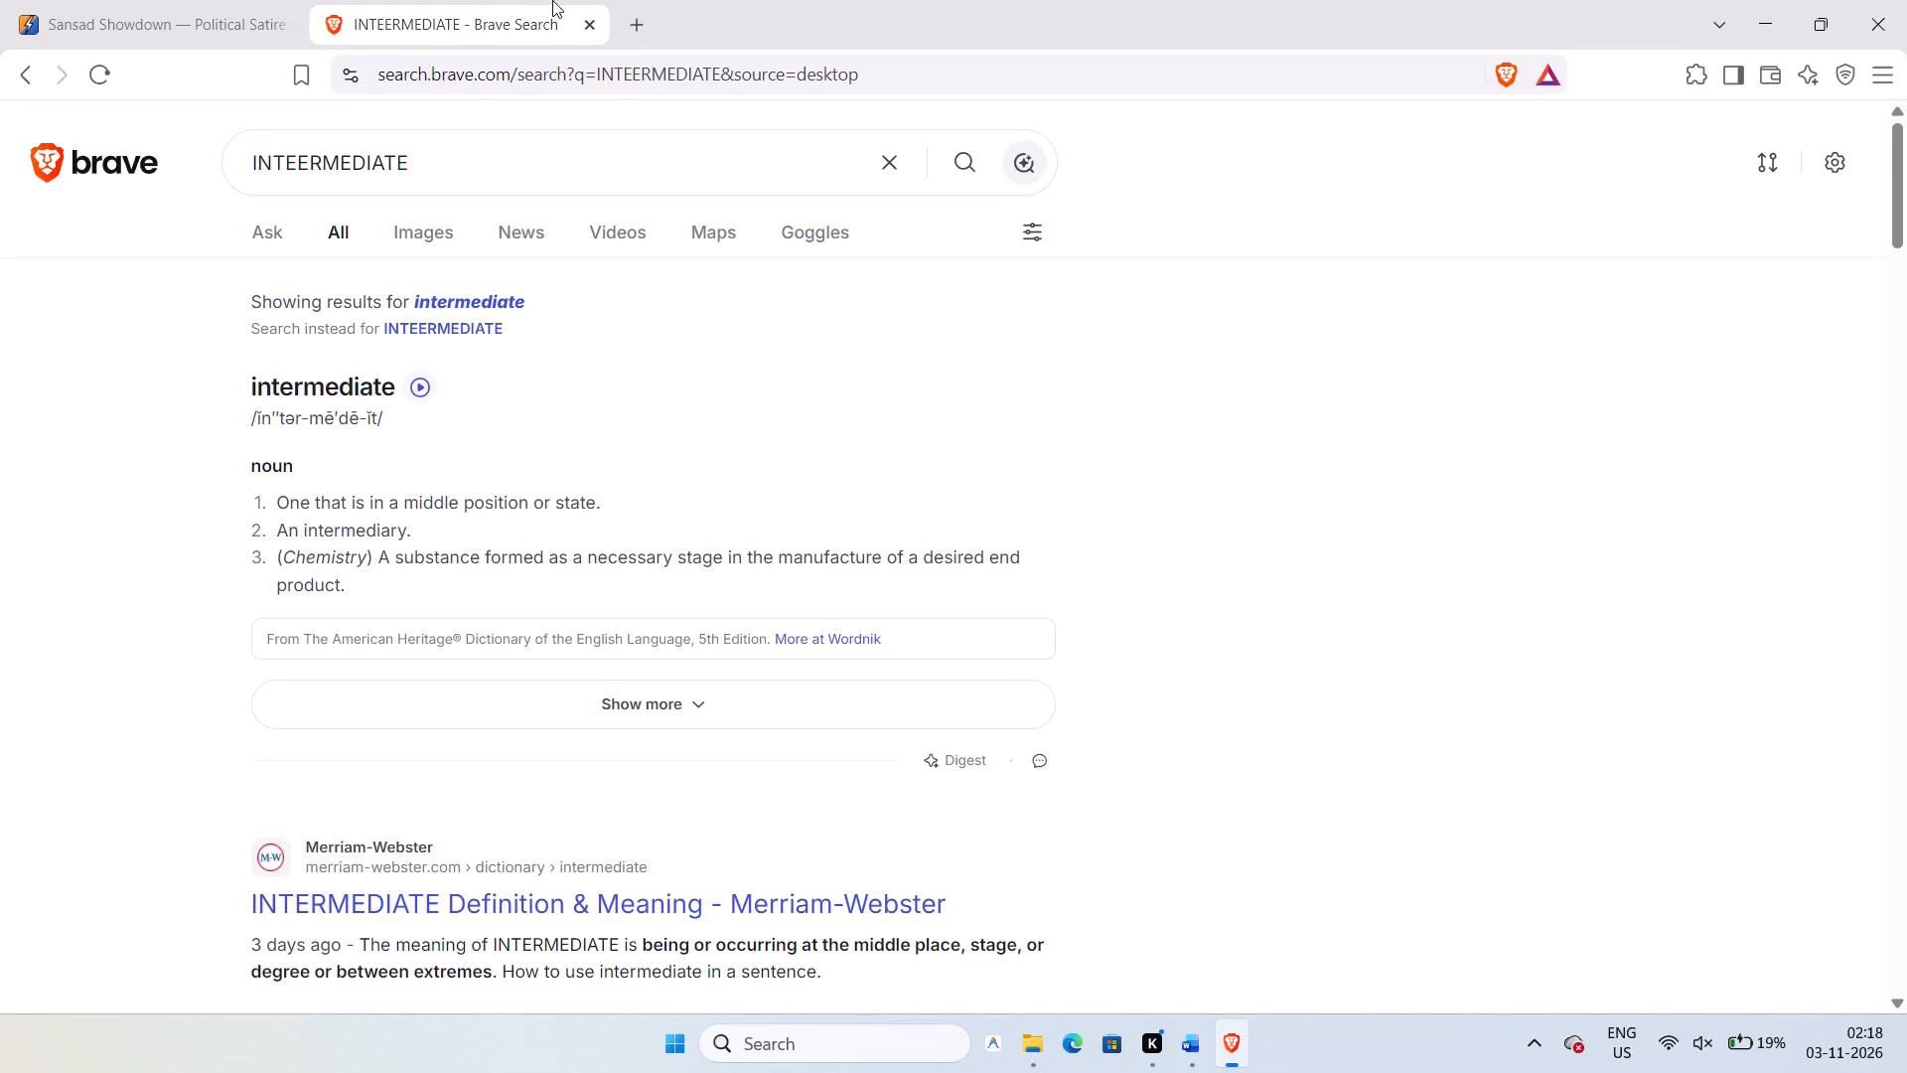
Refine the web search to "INTEERMEDIATE CLASS".
left_click(408, 172)
key("space")
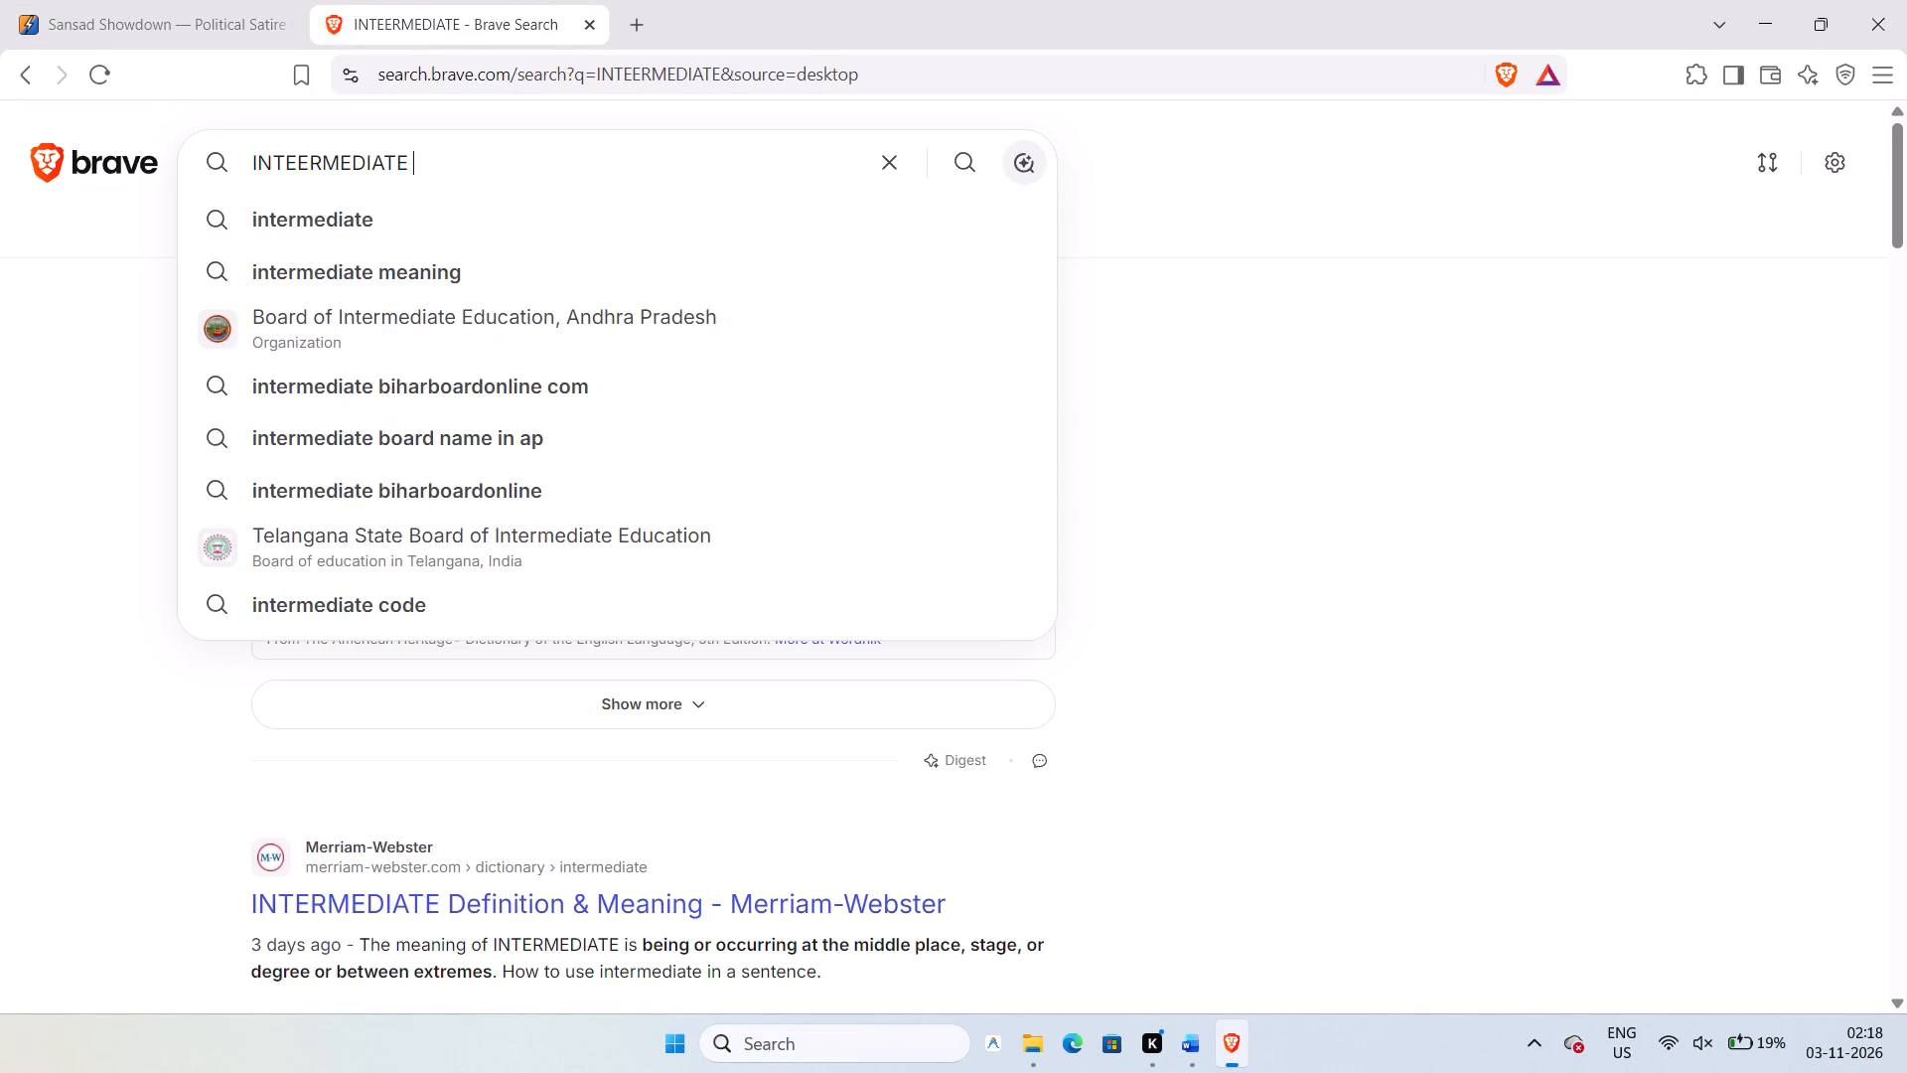
type("CLASS")
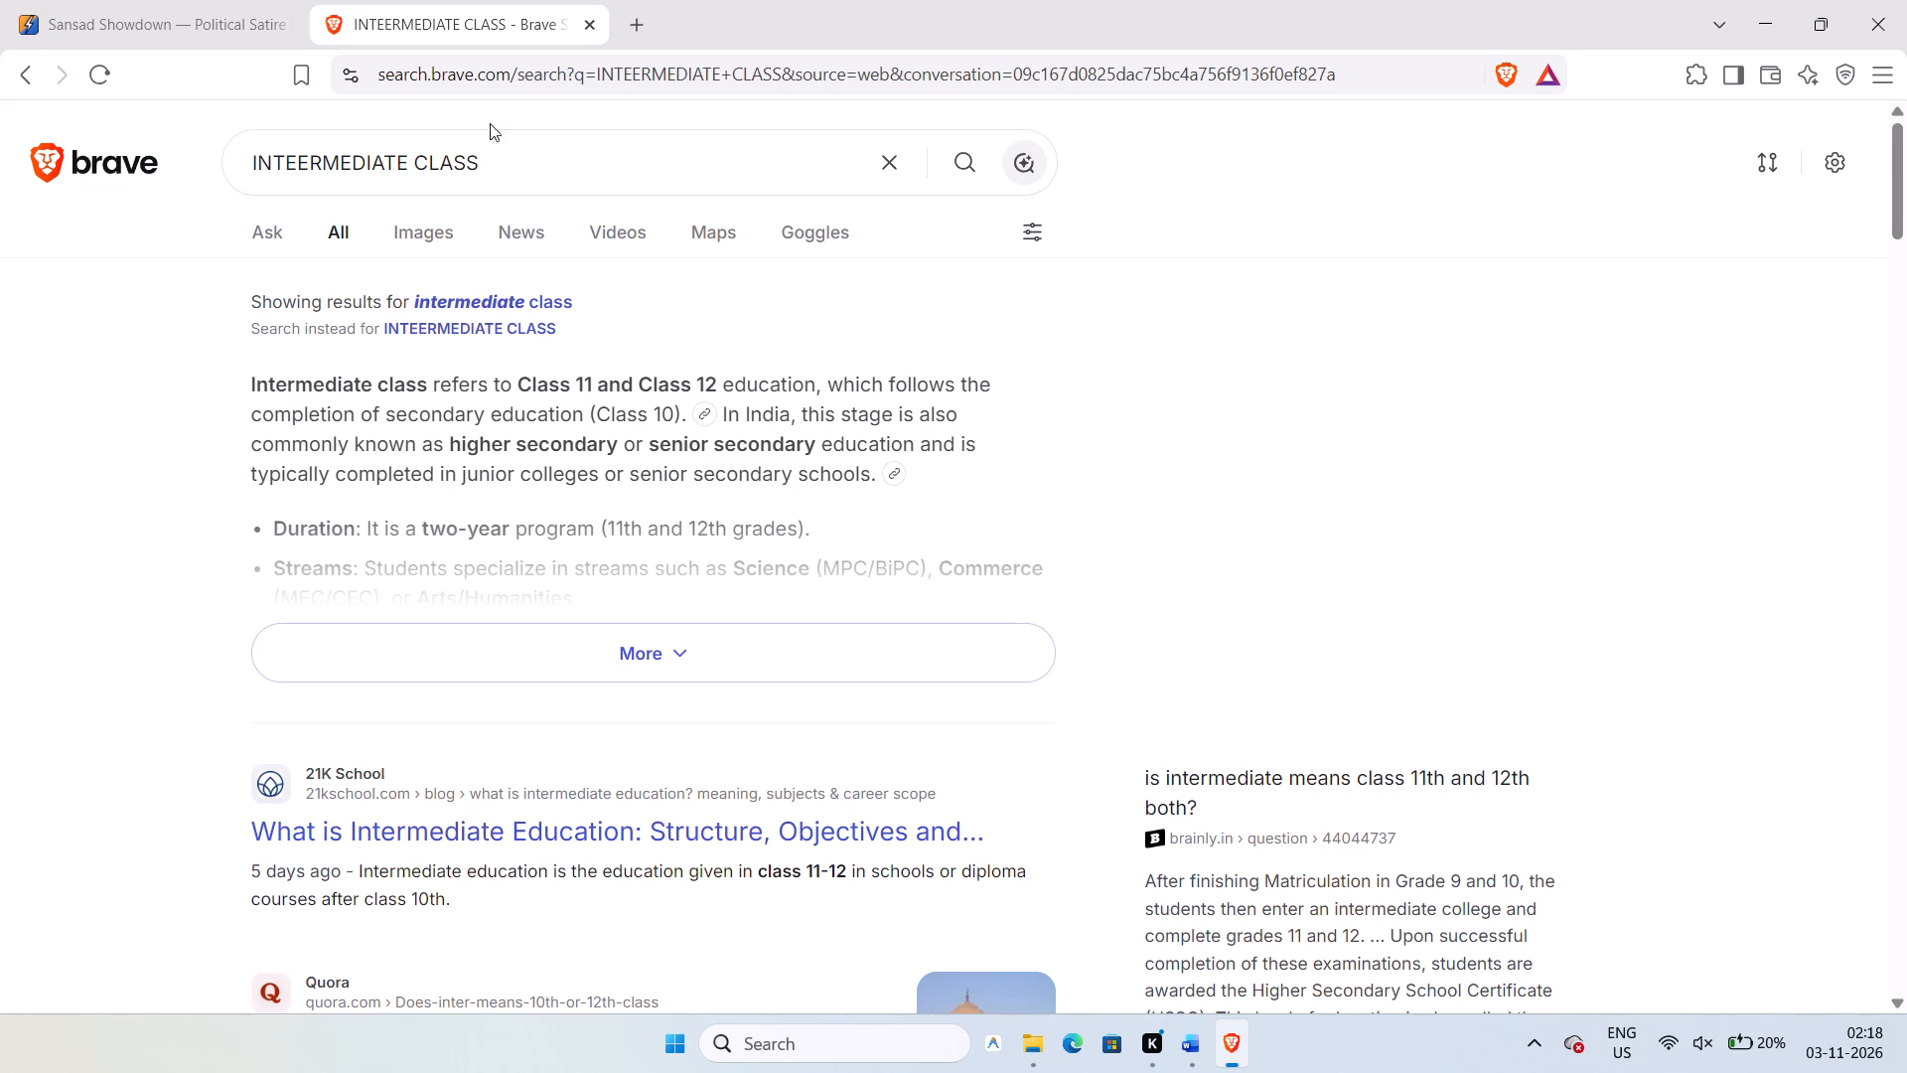
Search the web in a new tab for "if 11th and 12th is intermediate what is 10th".
left_click(643, 13)
left_click(635, 61)
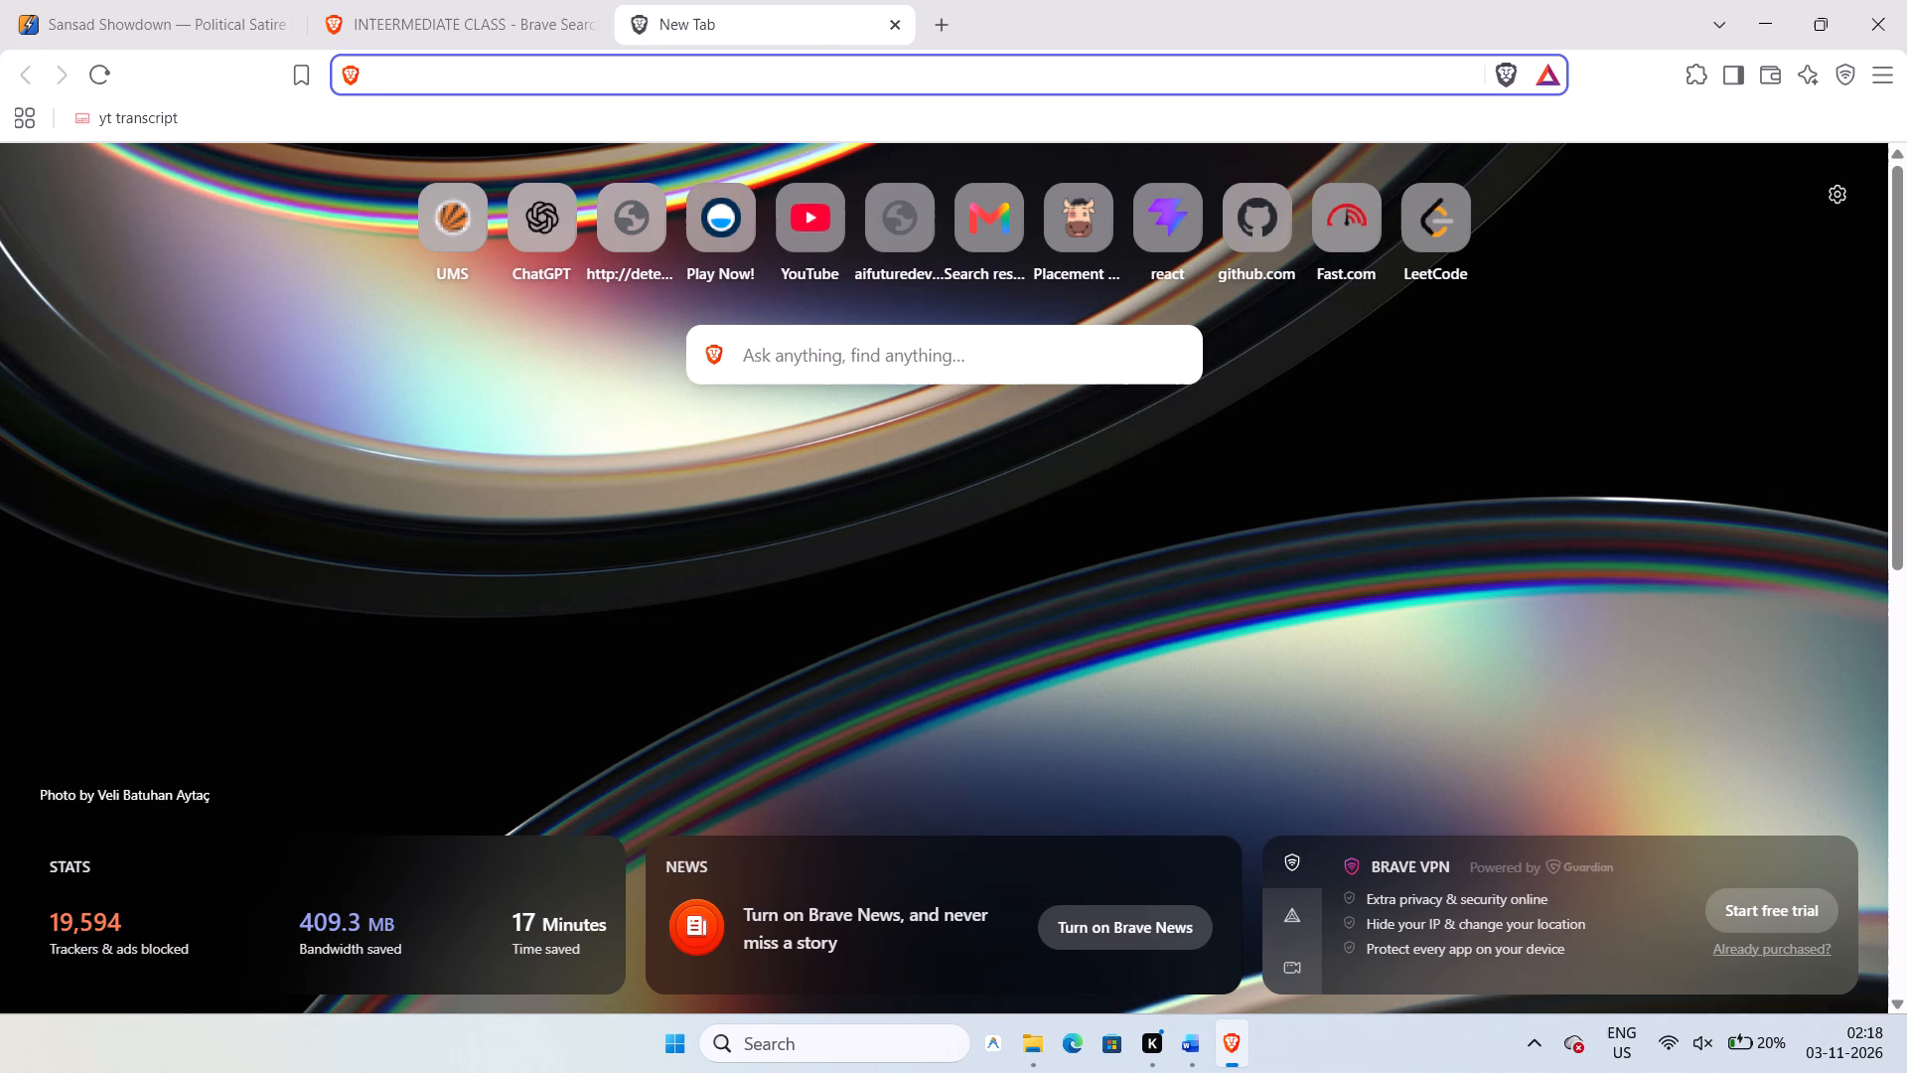
type("if")
key("space")
type("11")
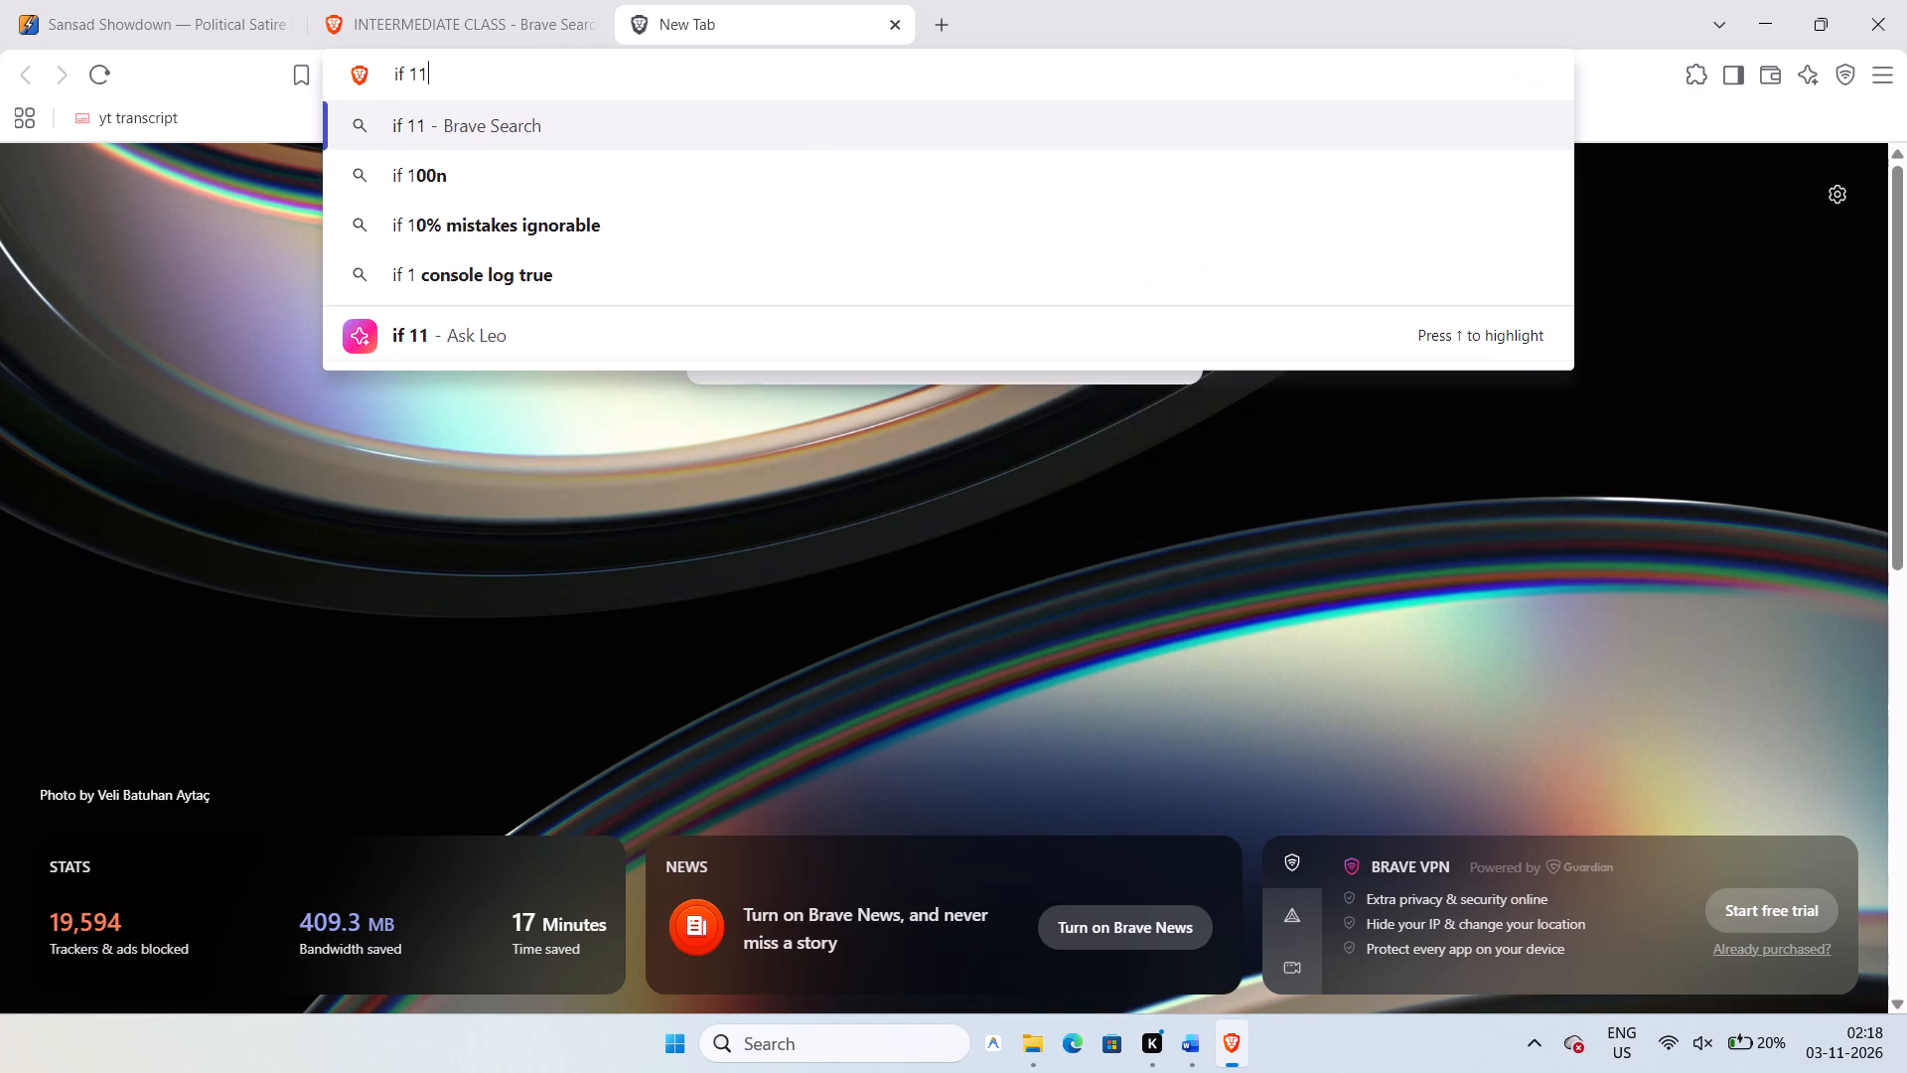
key("Escape")
key("BackSpace")
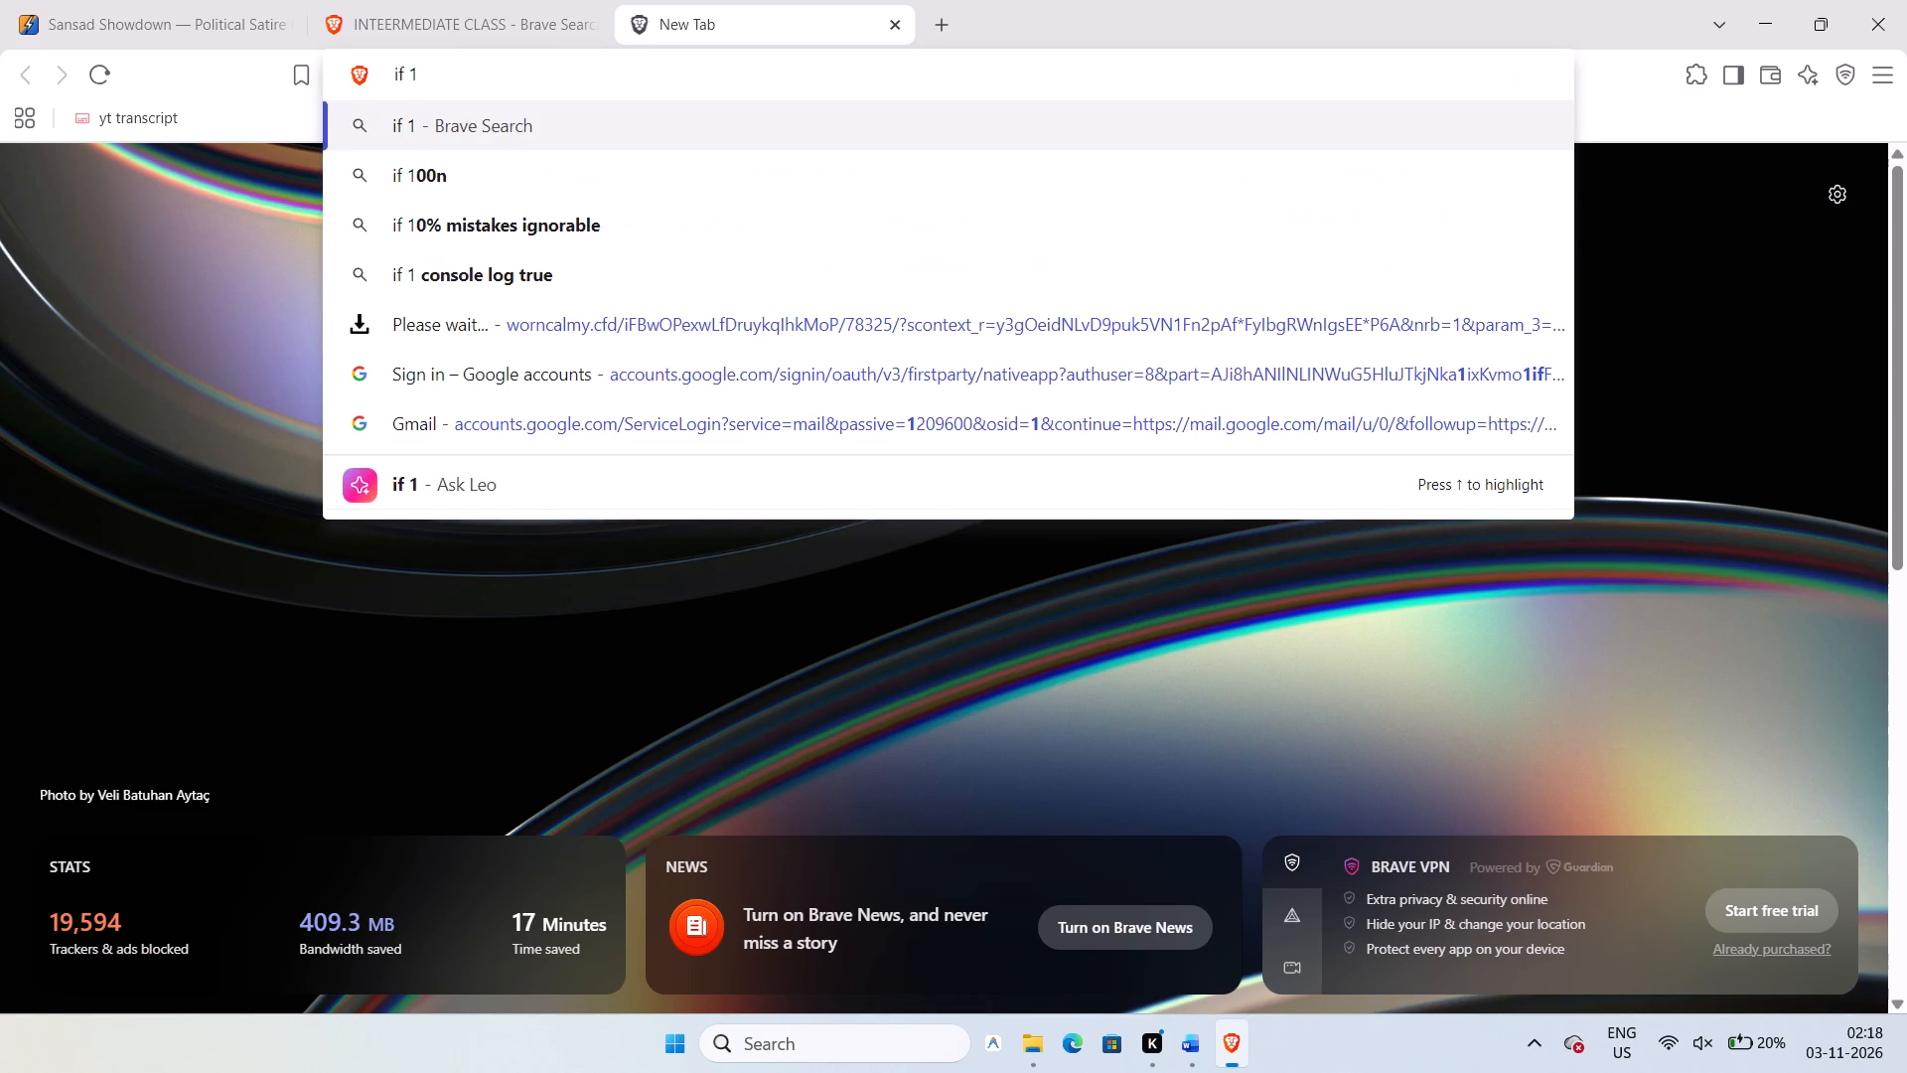
type("1th anf")
key("space")
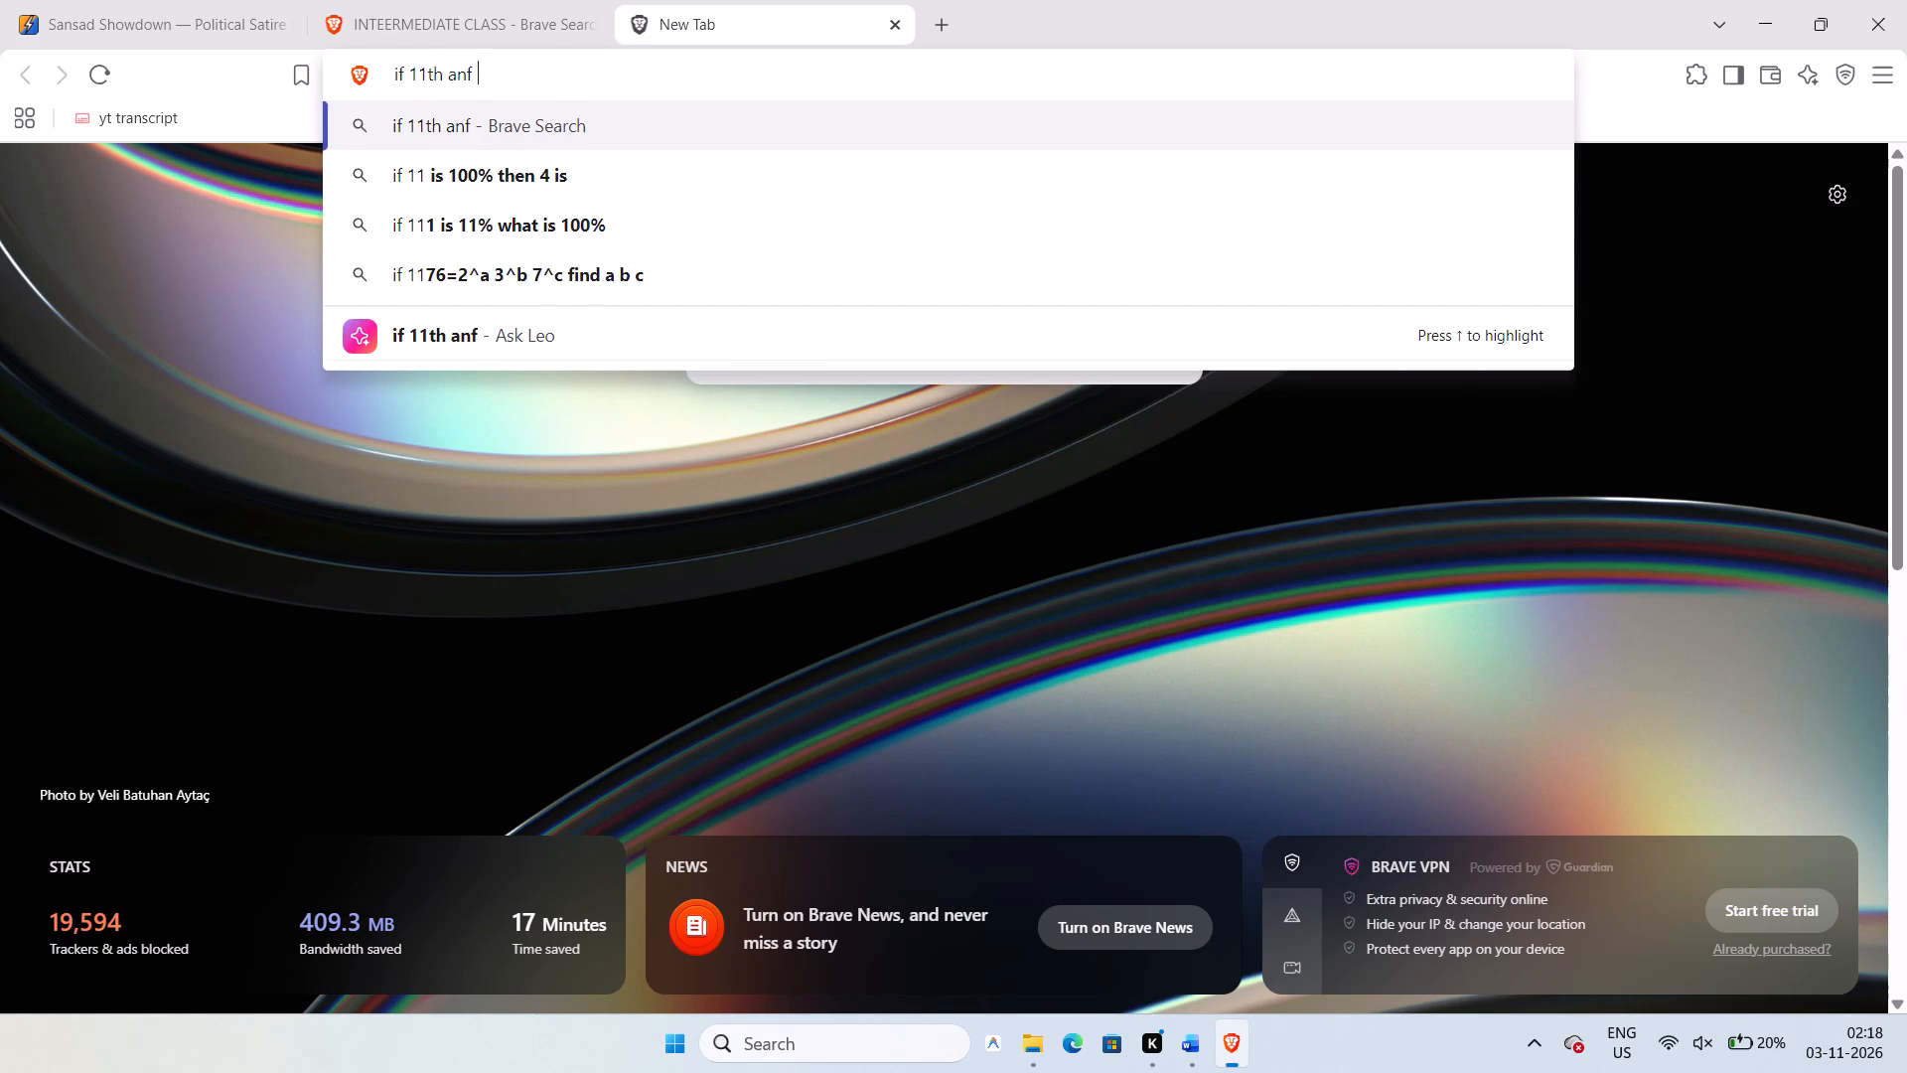
key("BackSpace")
key("BackSpace")
type("d")
key("space")
type("12")
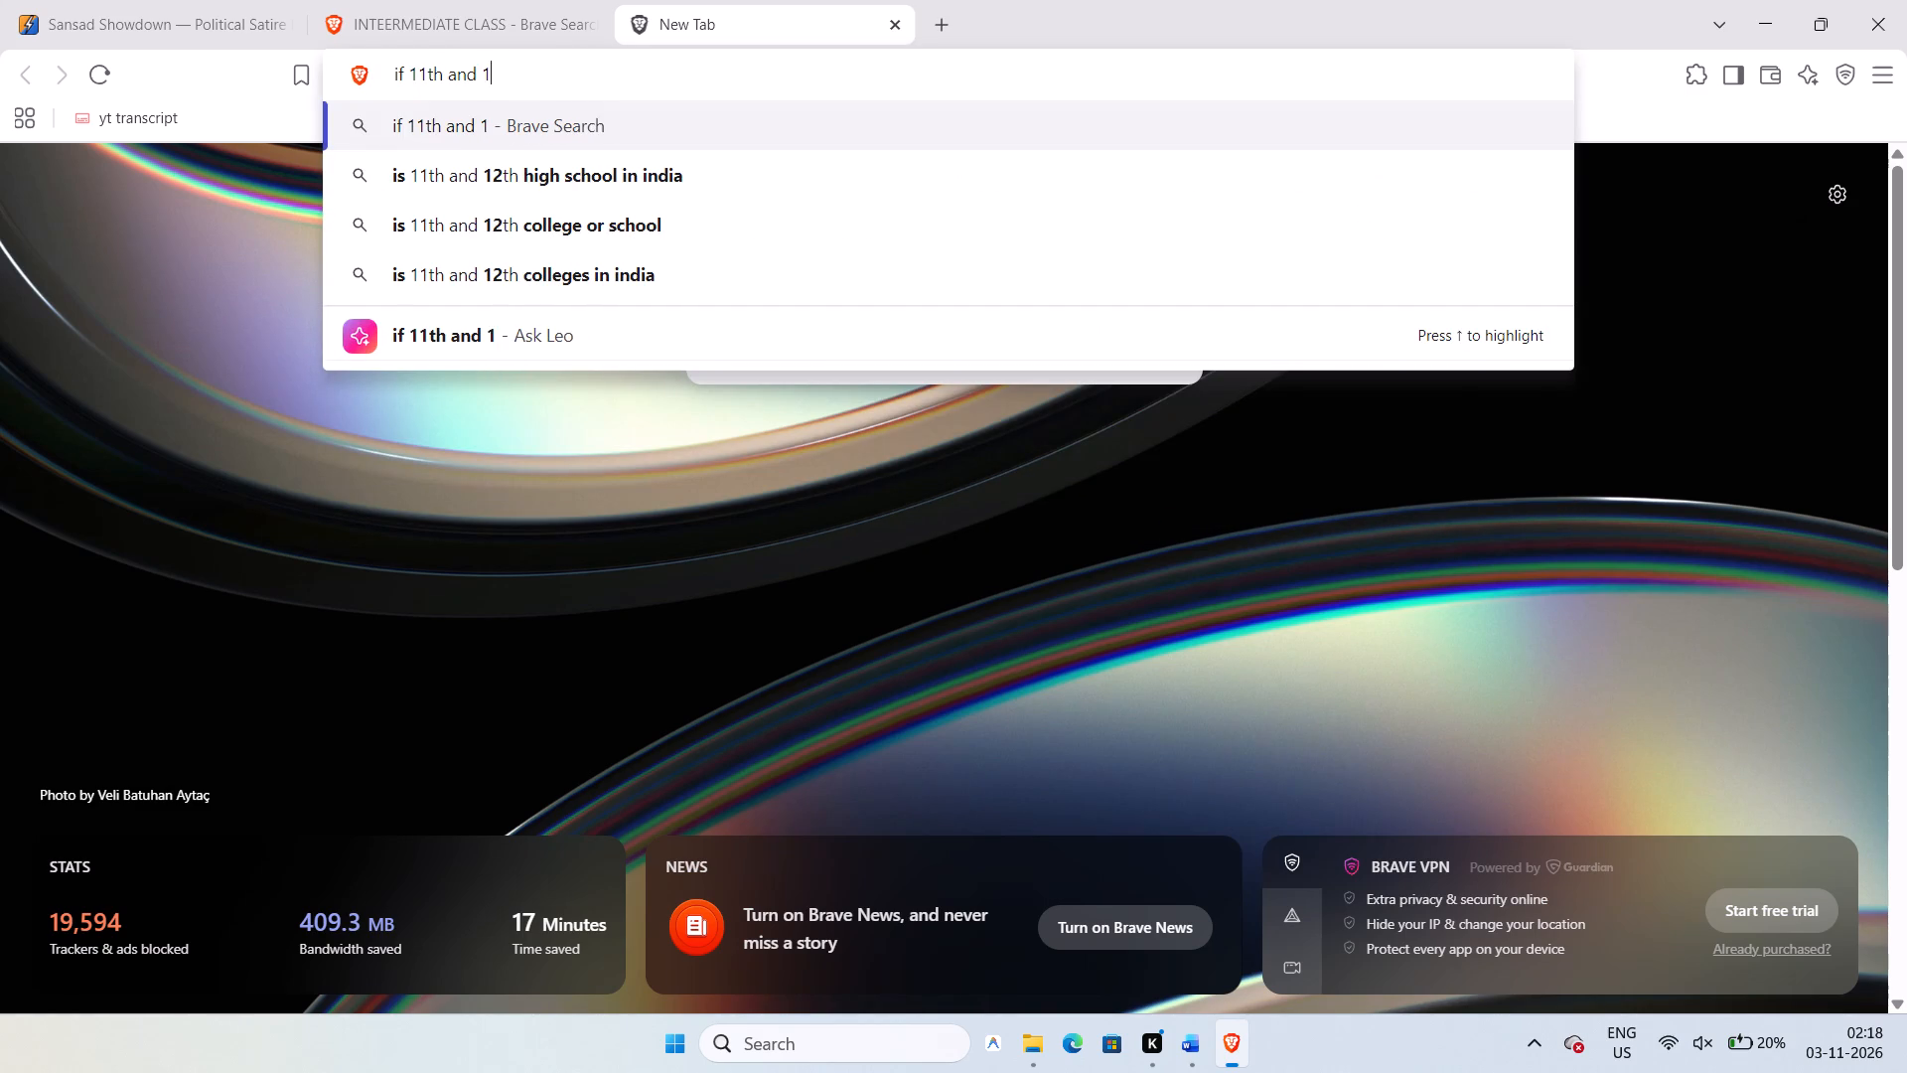
key("space")
key("BackSpace")
type("th")
key("space")
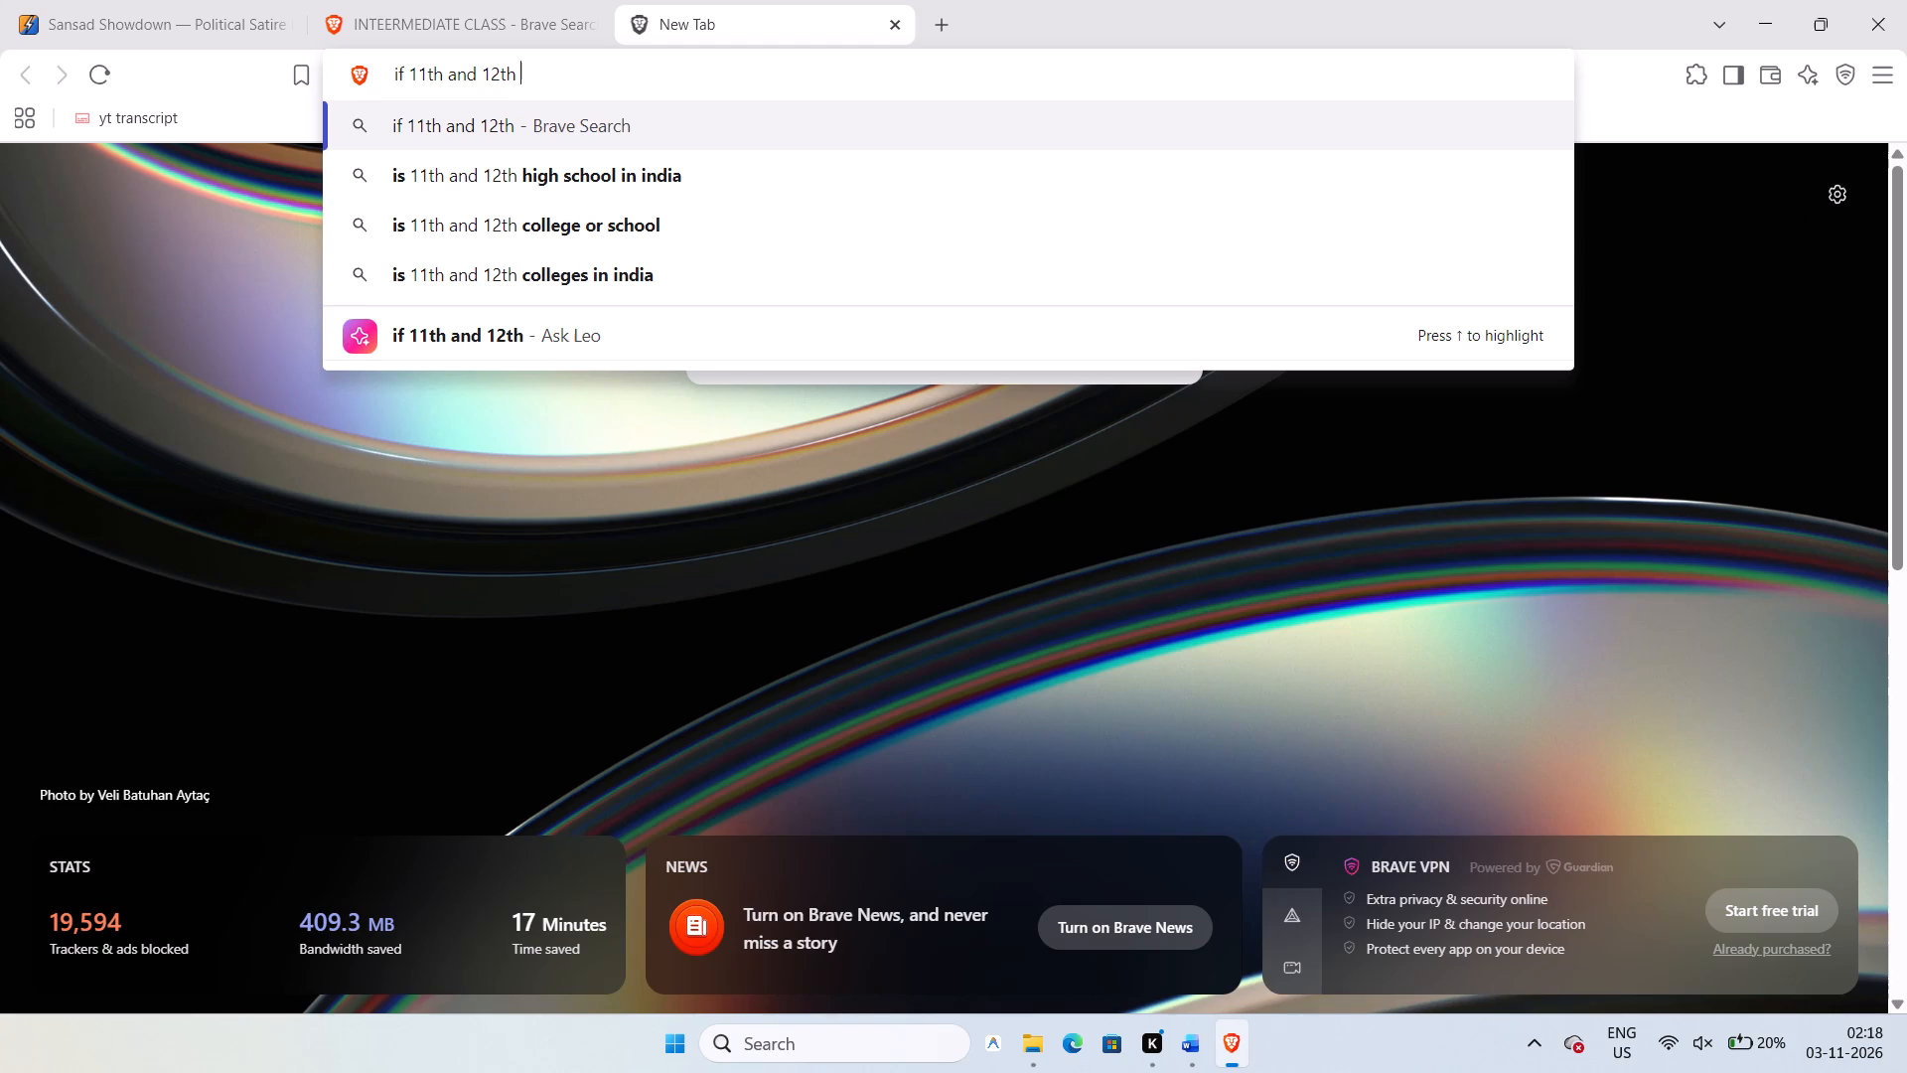
type("is")
key("space")
type("intermediate what is 105")
key("BackSpace")
type("th")
key("Return")
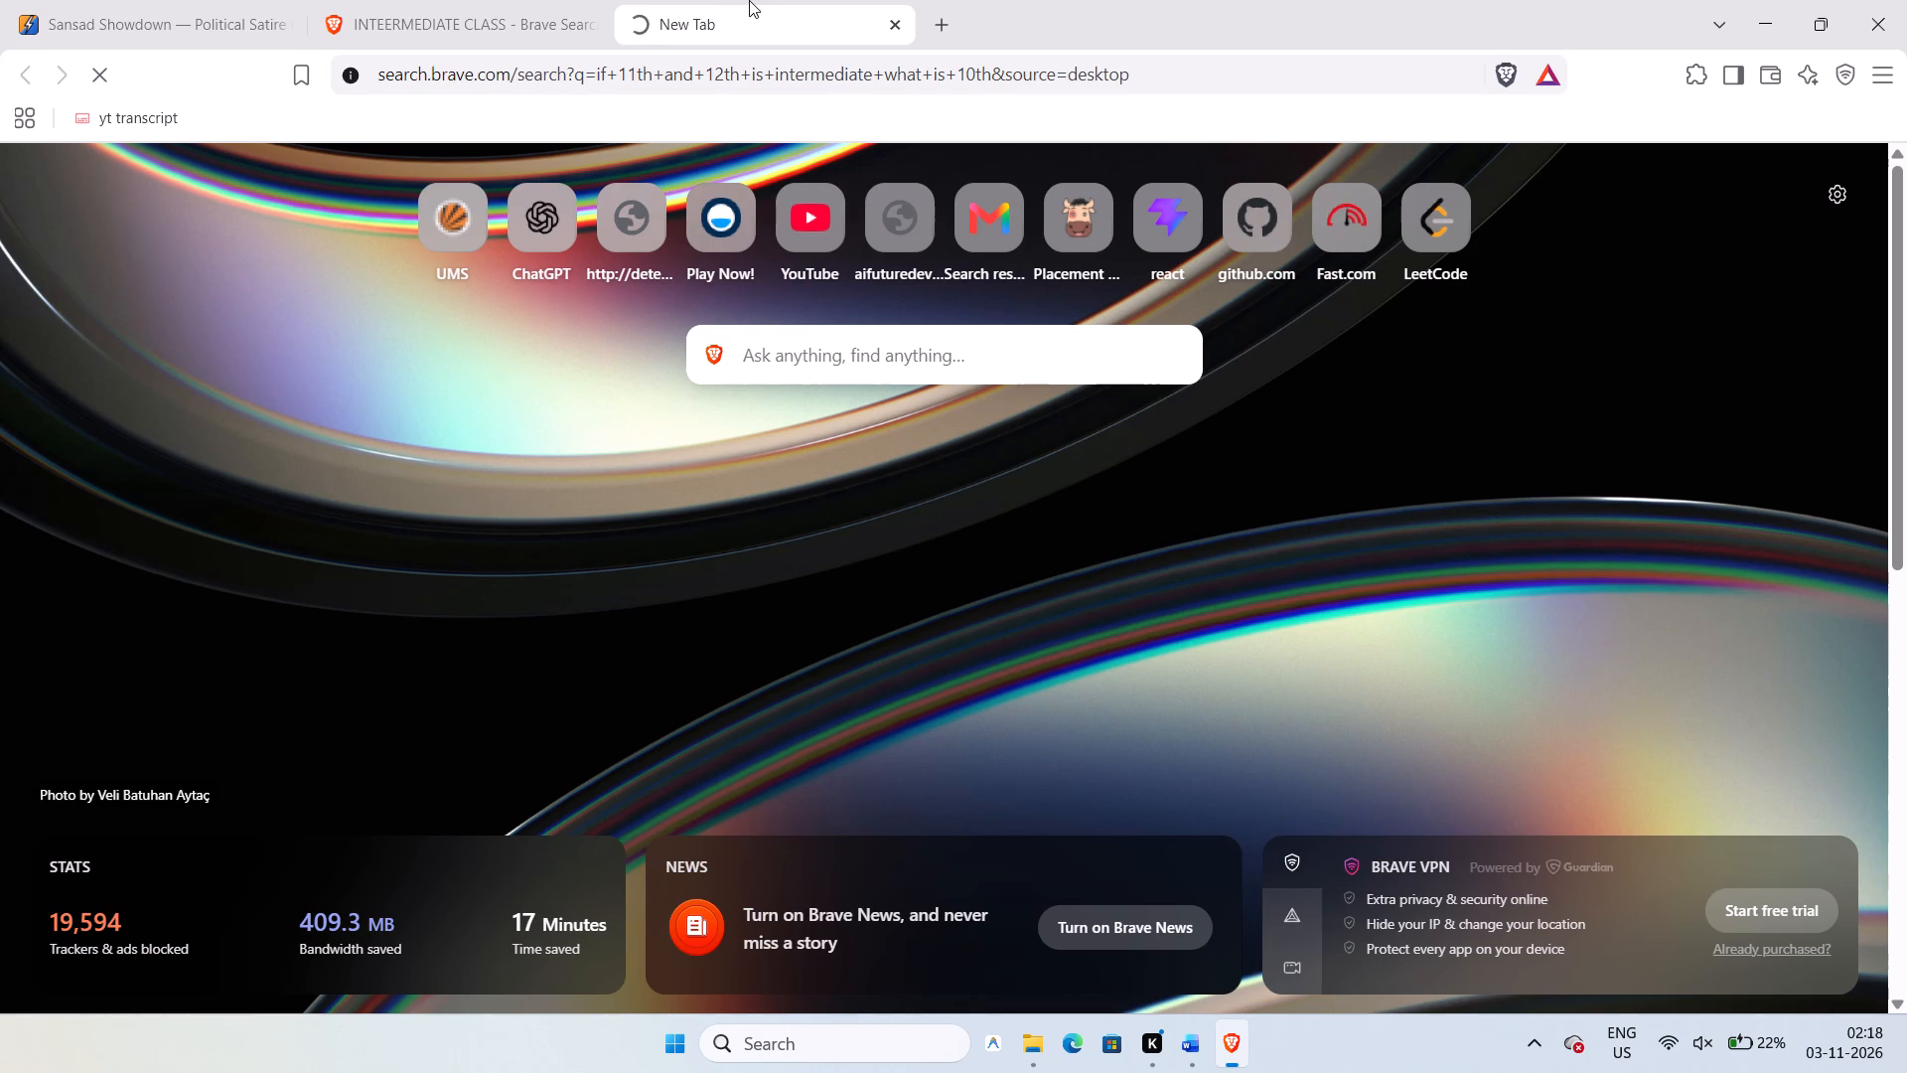
Expand and read the generated answer on what 10th grade is called, and close that results tab.
scroll(850, 300, "down", 1)
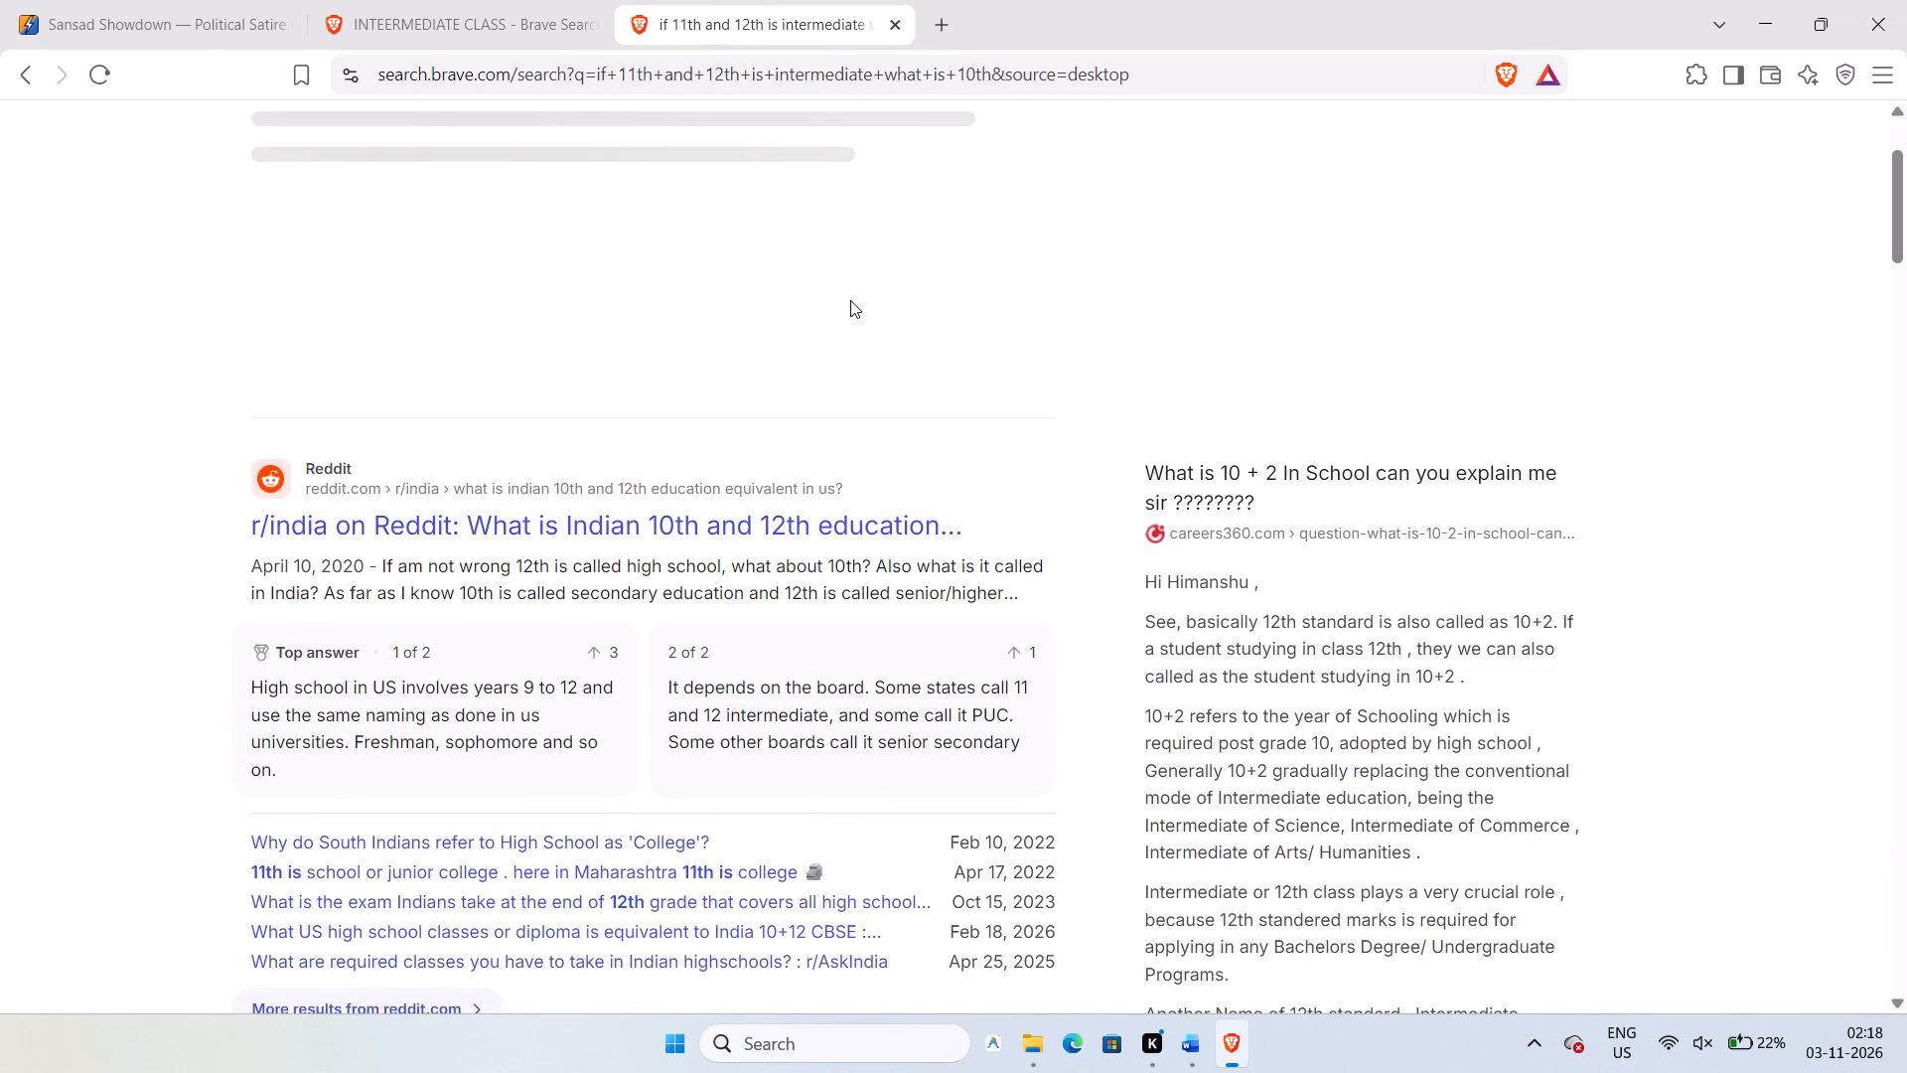
scroll(850, 300, "down", 1)
left_click(739, 338)
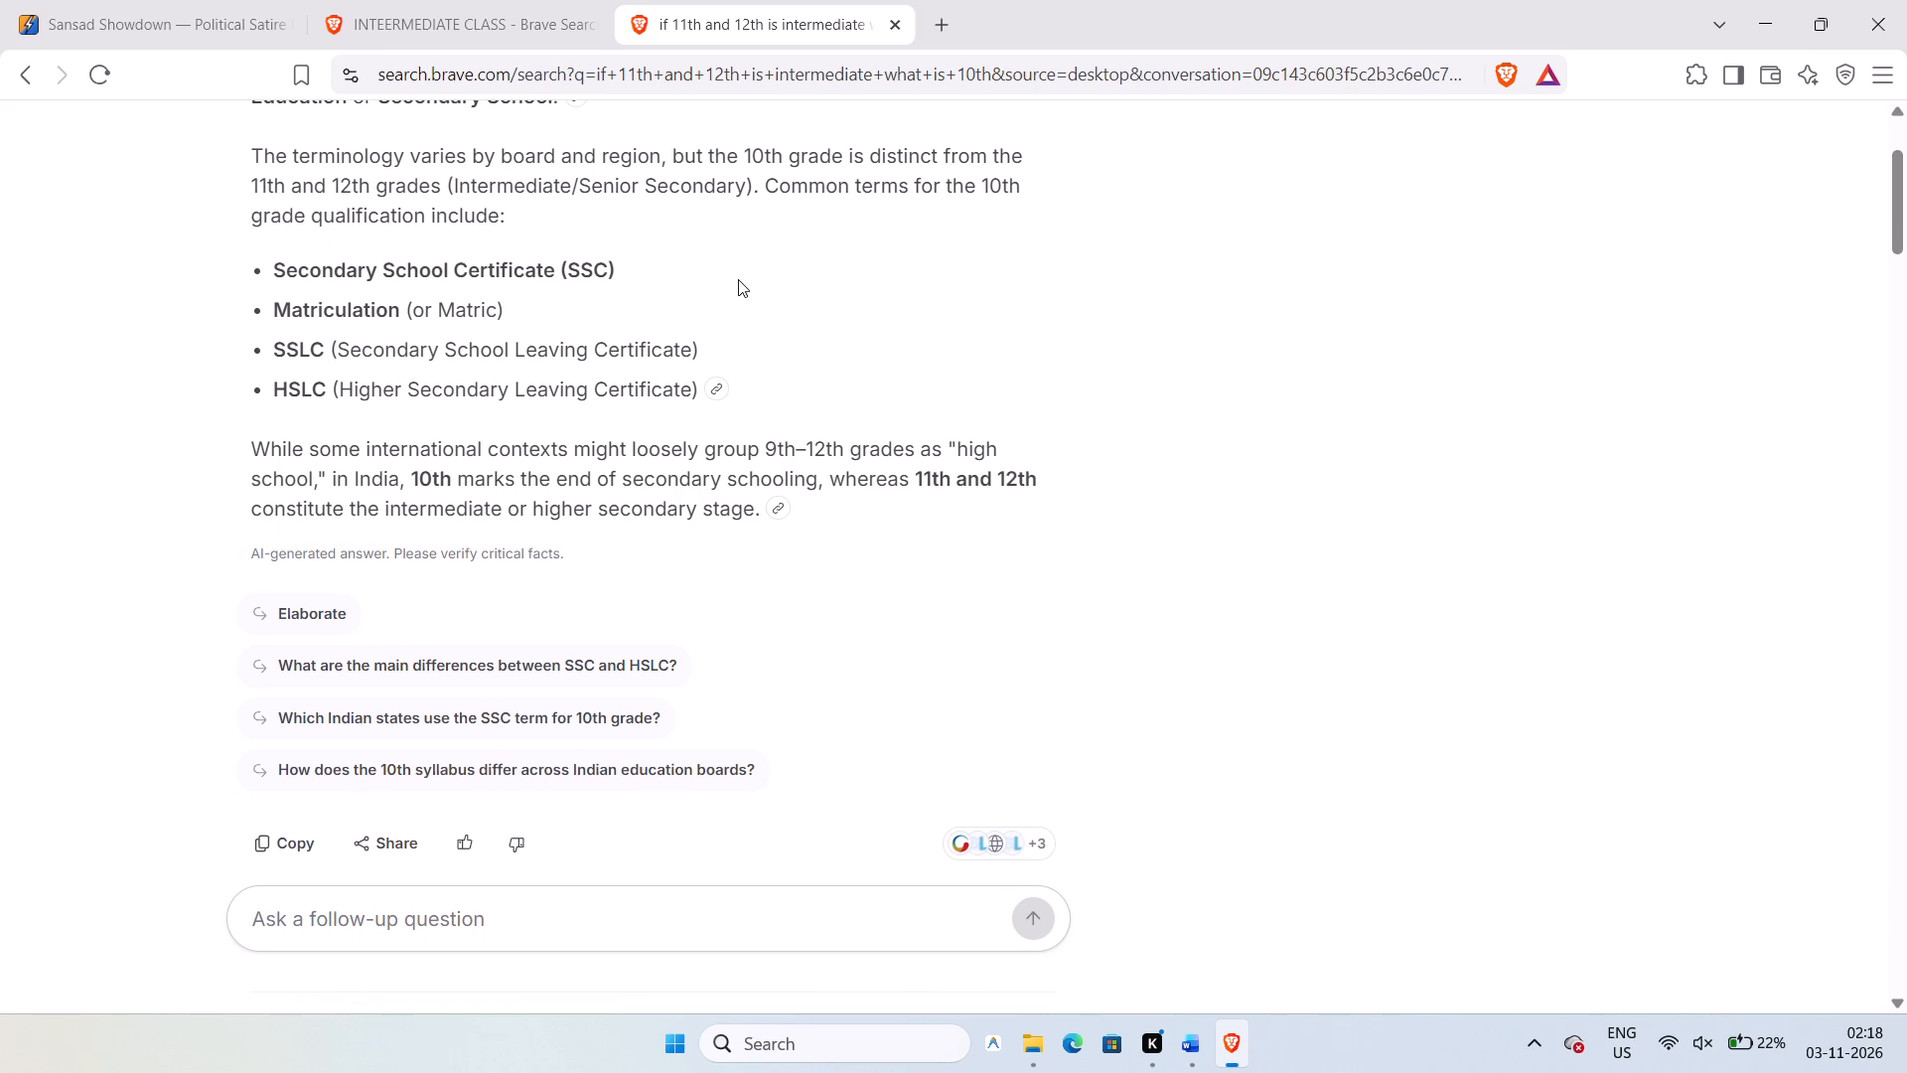
scroll(738, 279, "down", 1)
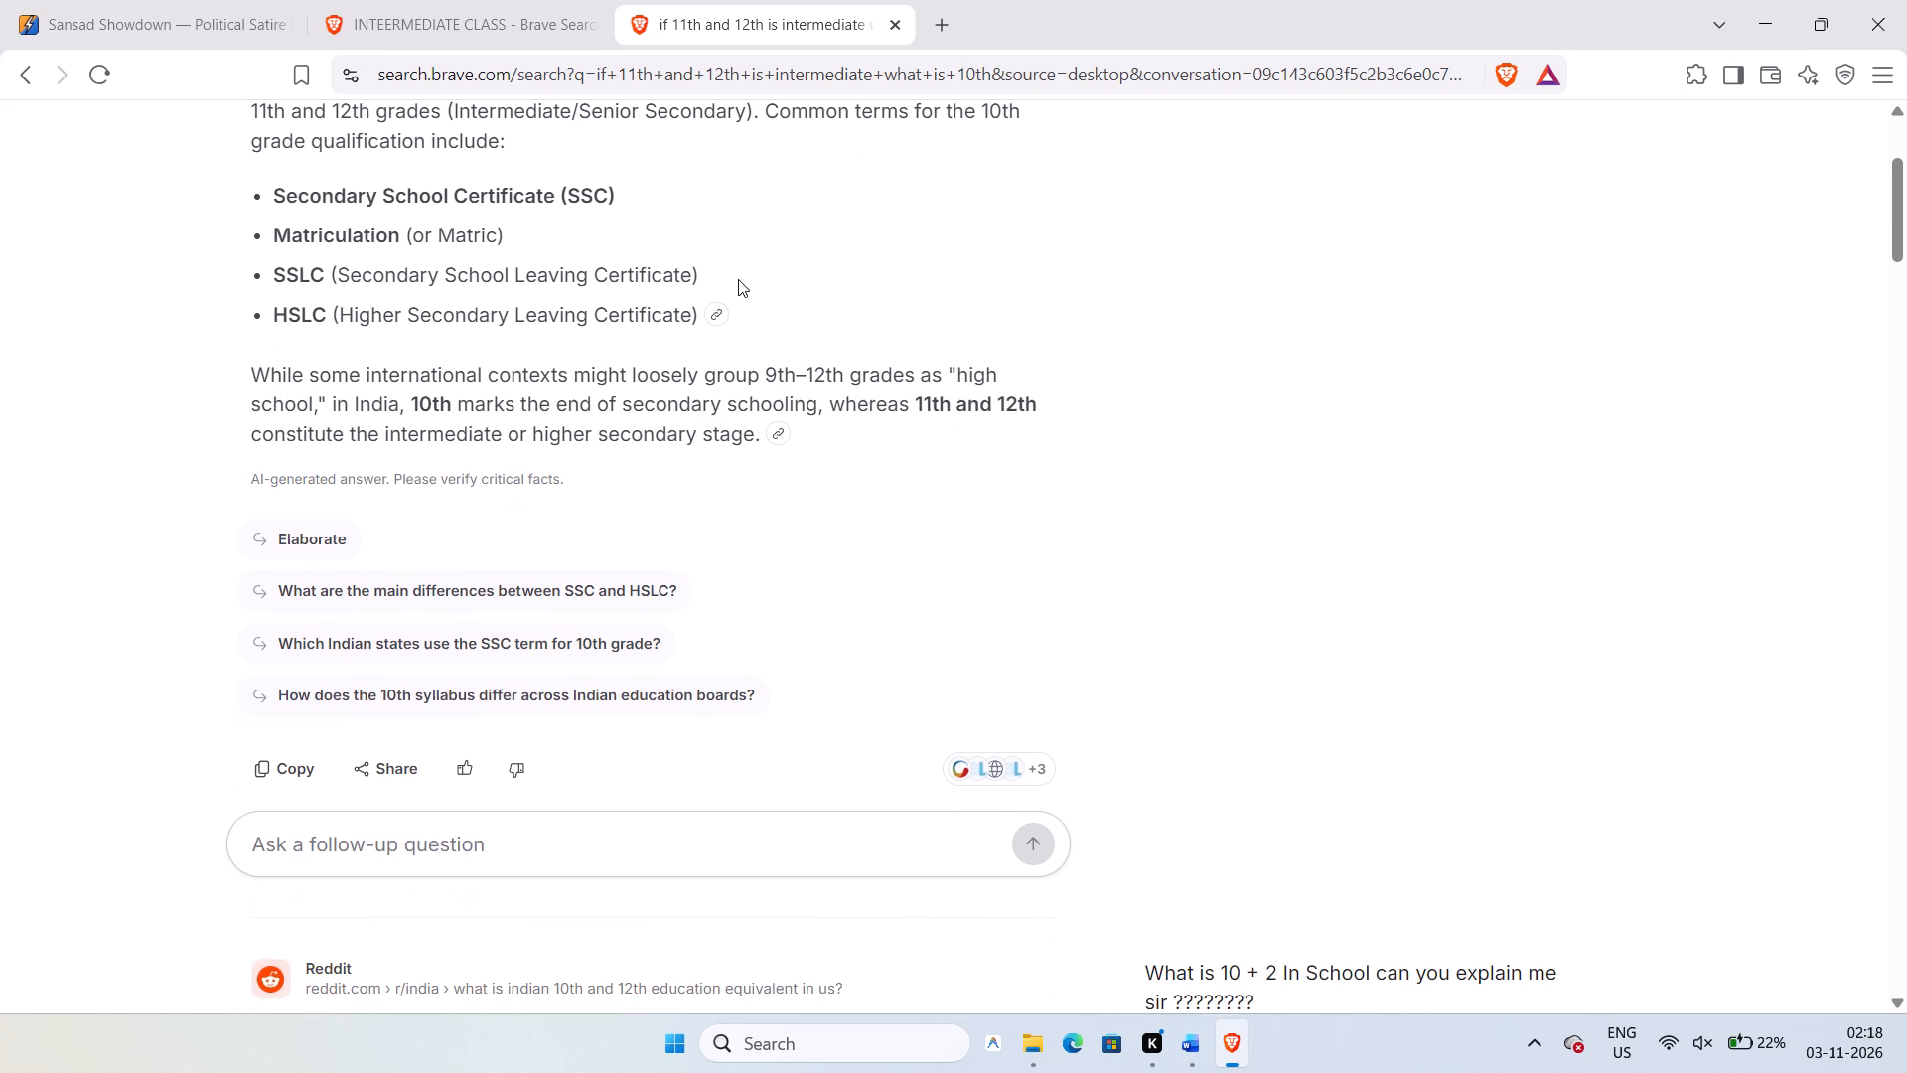
scroll(738, 279, "down", 2)
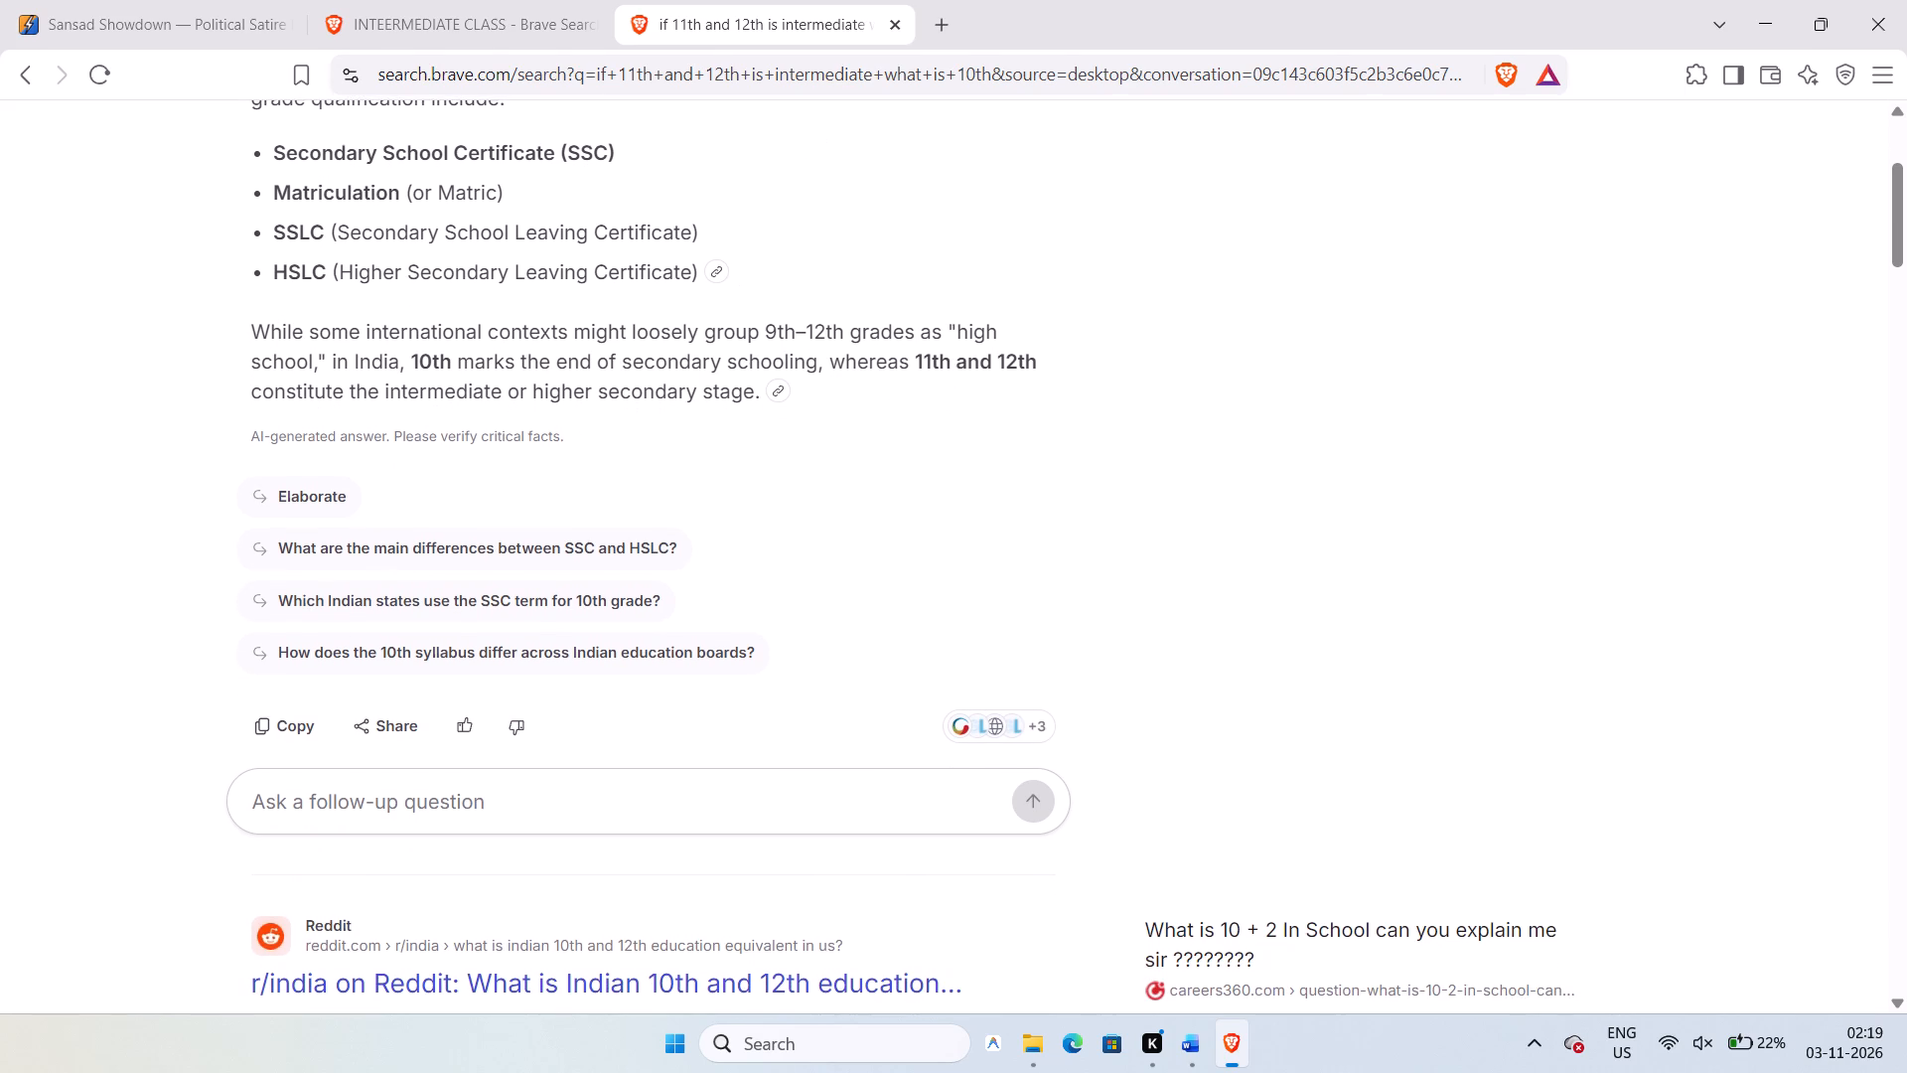
left_click(482, 47)
left_click(889, 36)
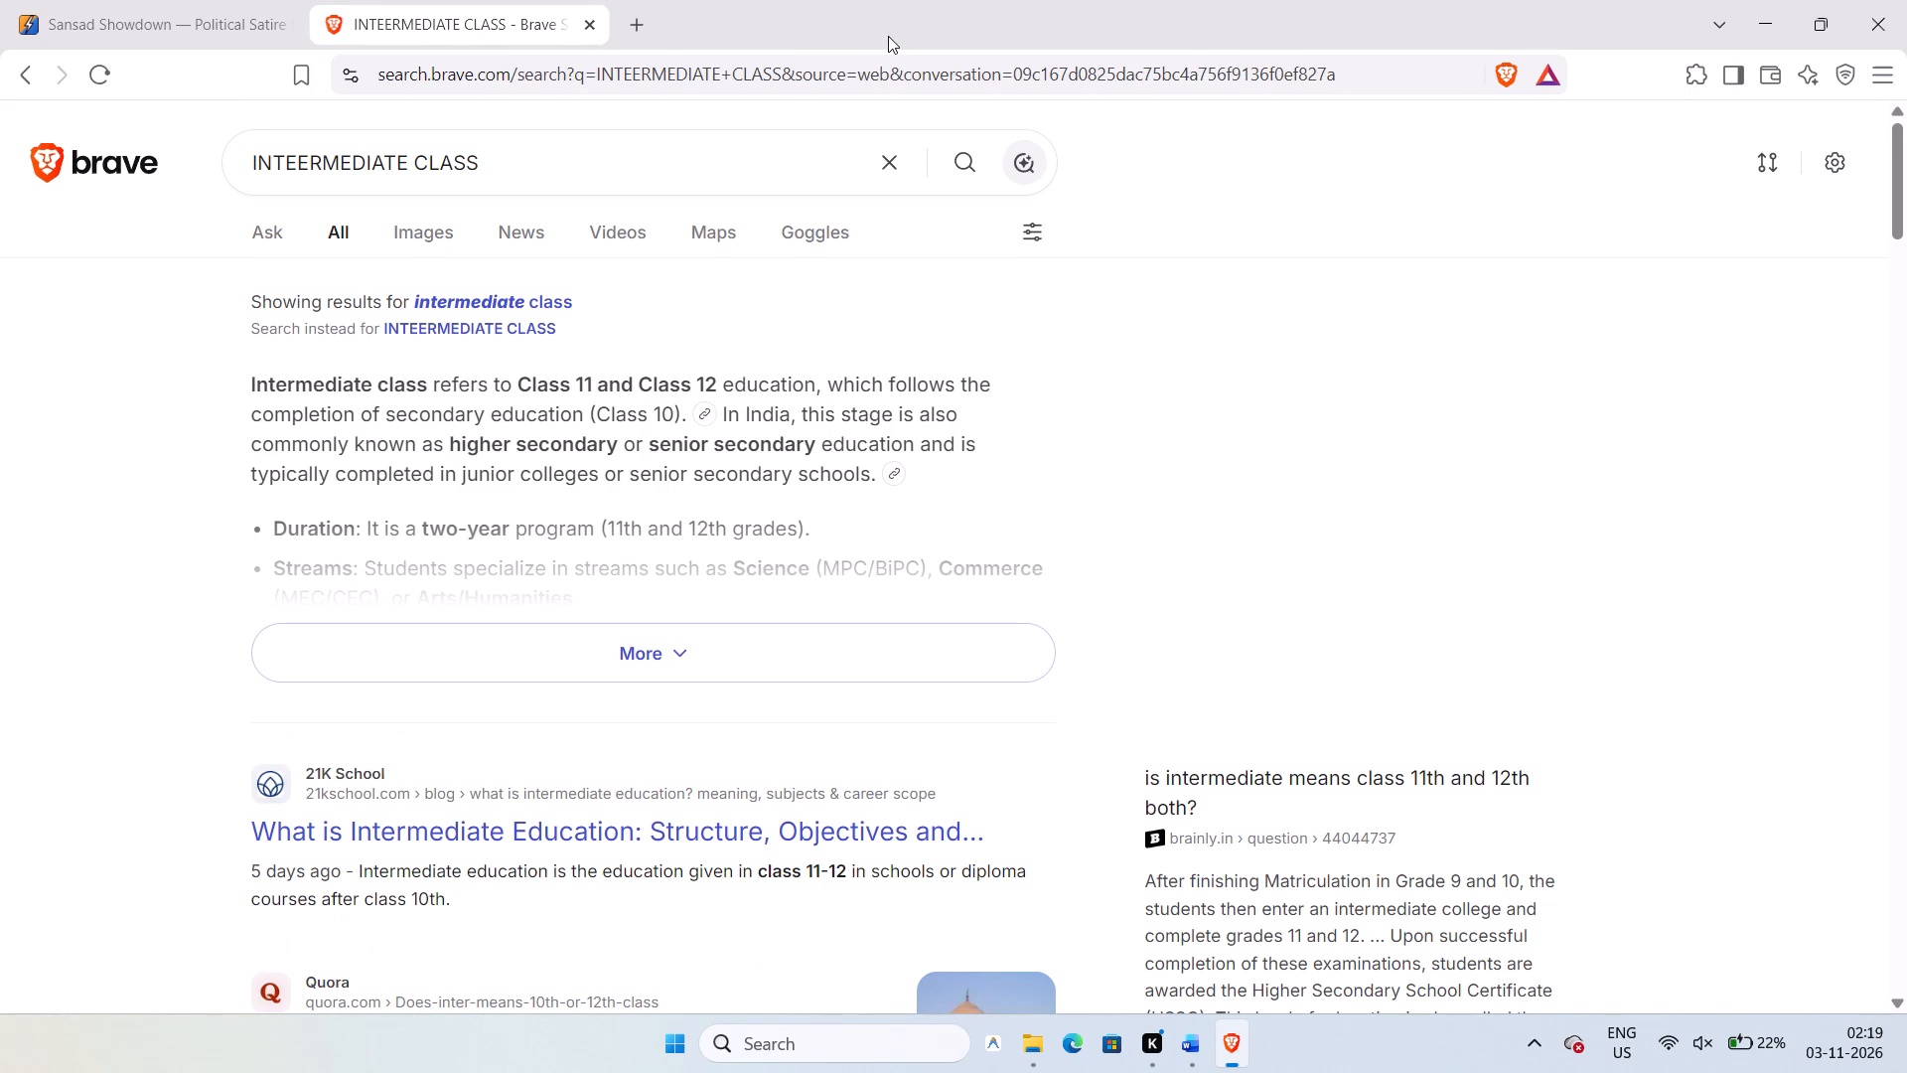
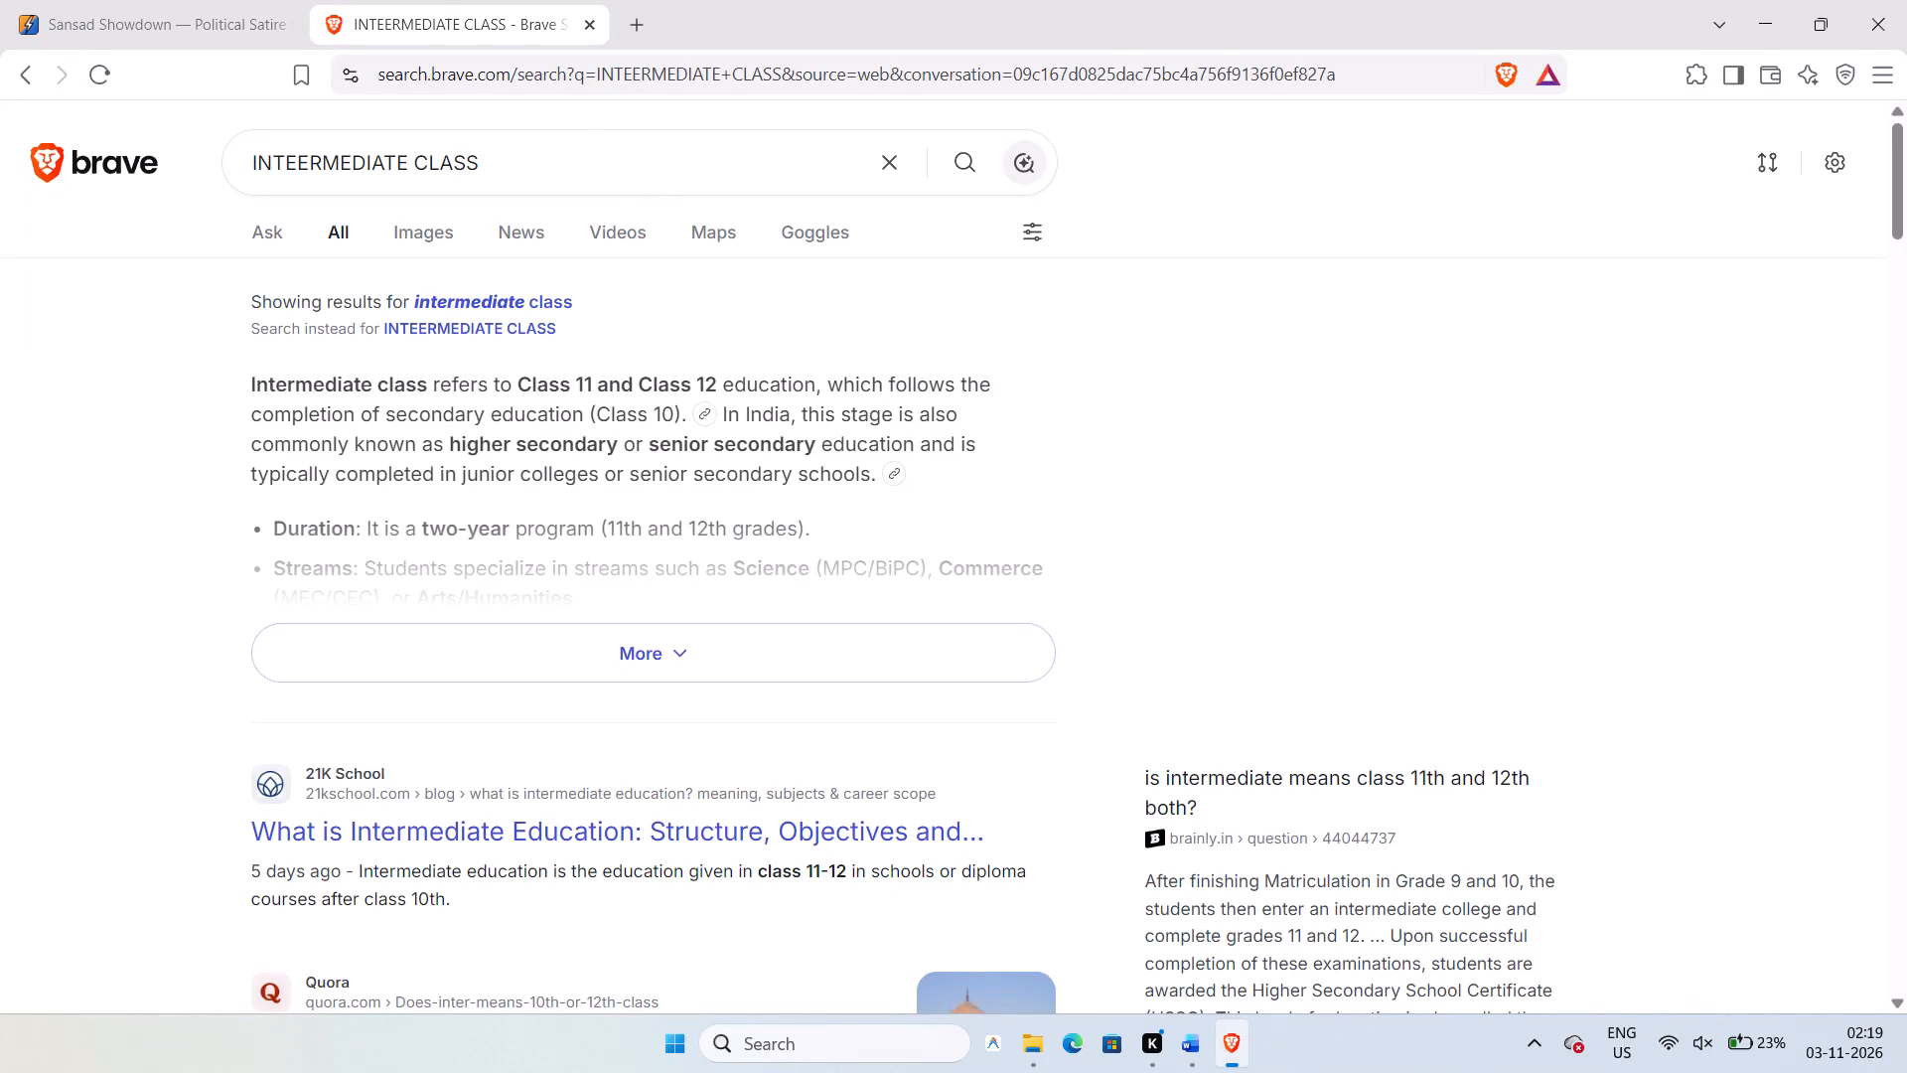
Expand the generated answer on intermediate class and read what it says about the terminology for each grade level.
left_click(656, 620)
left_click(653, 668)
scroll(653, 668, "down", 1)
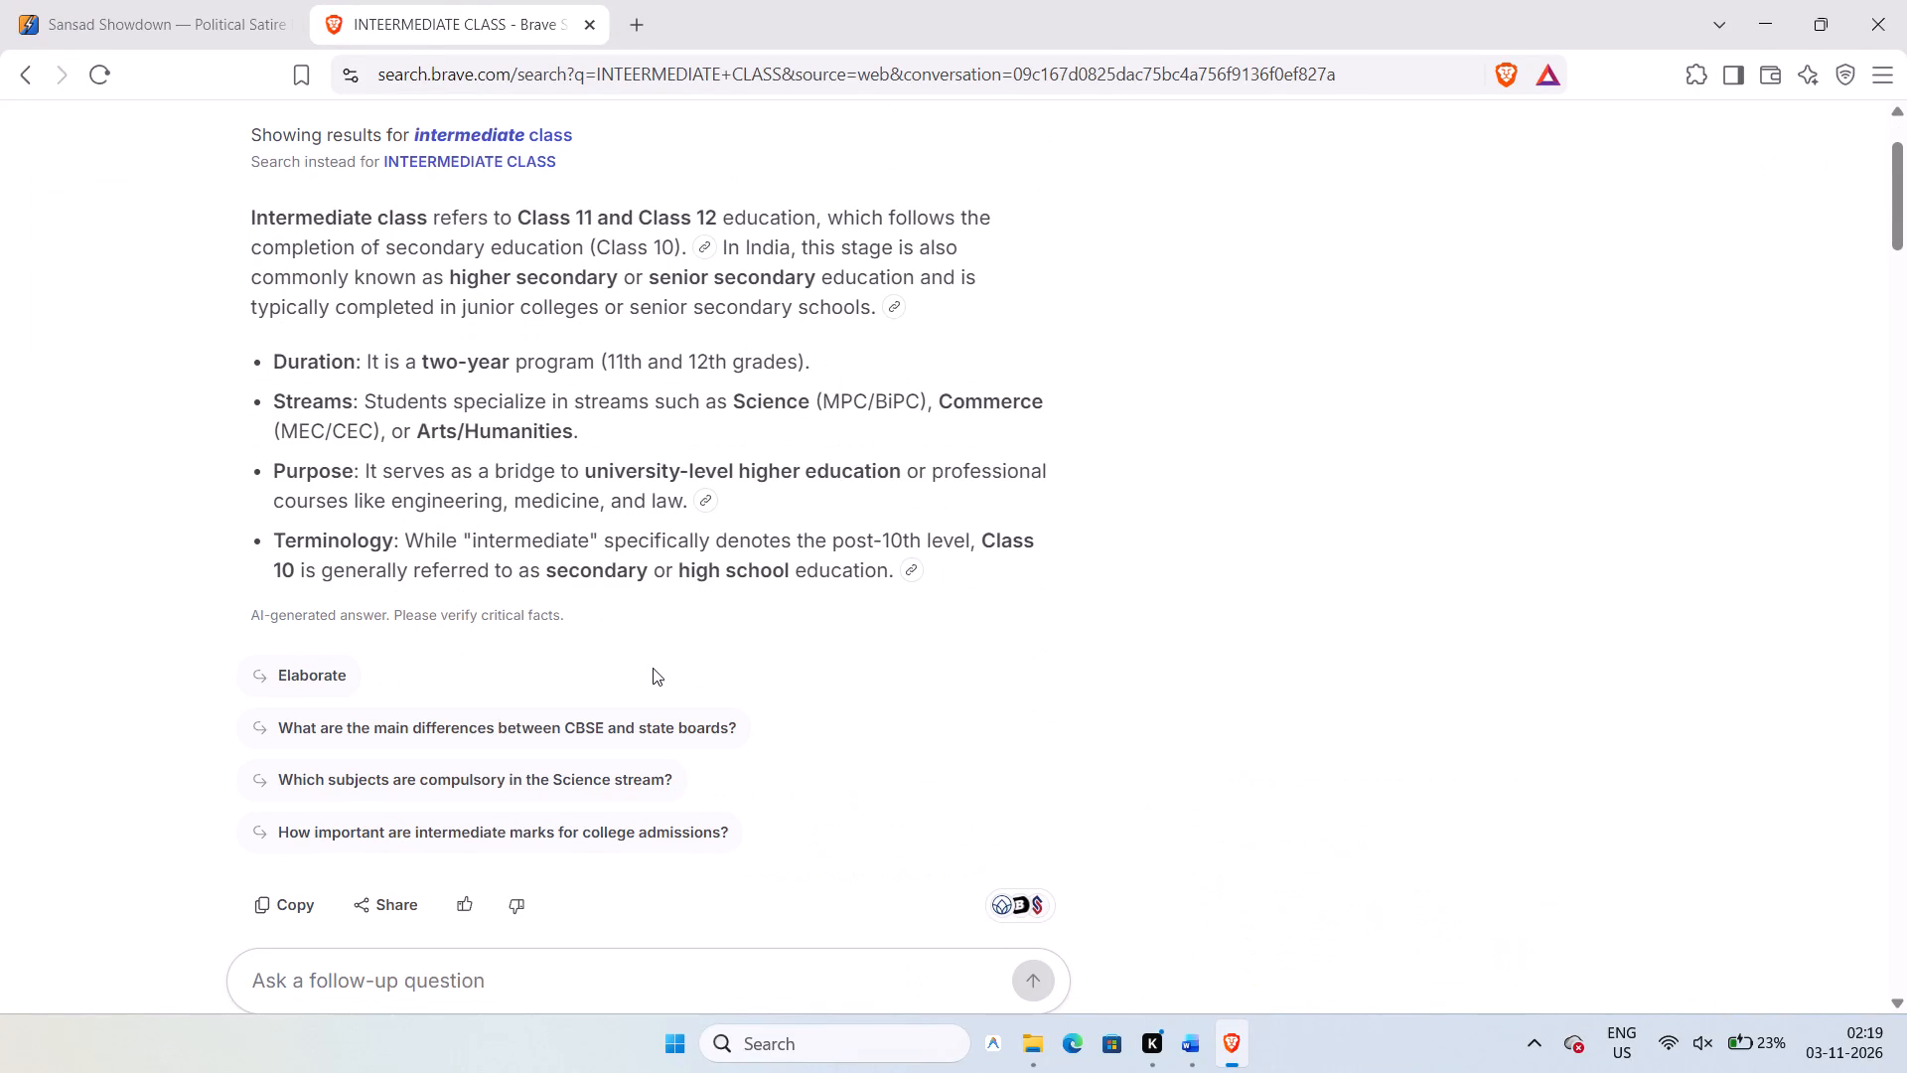
scroll(653, 668, "down", 2)
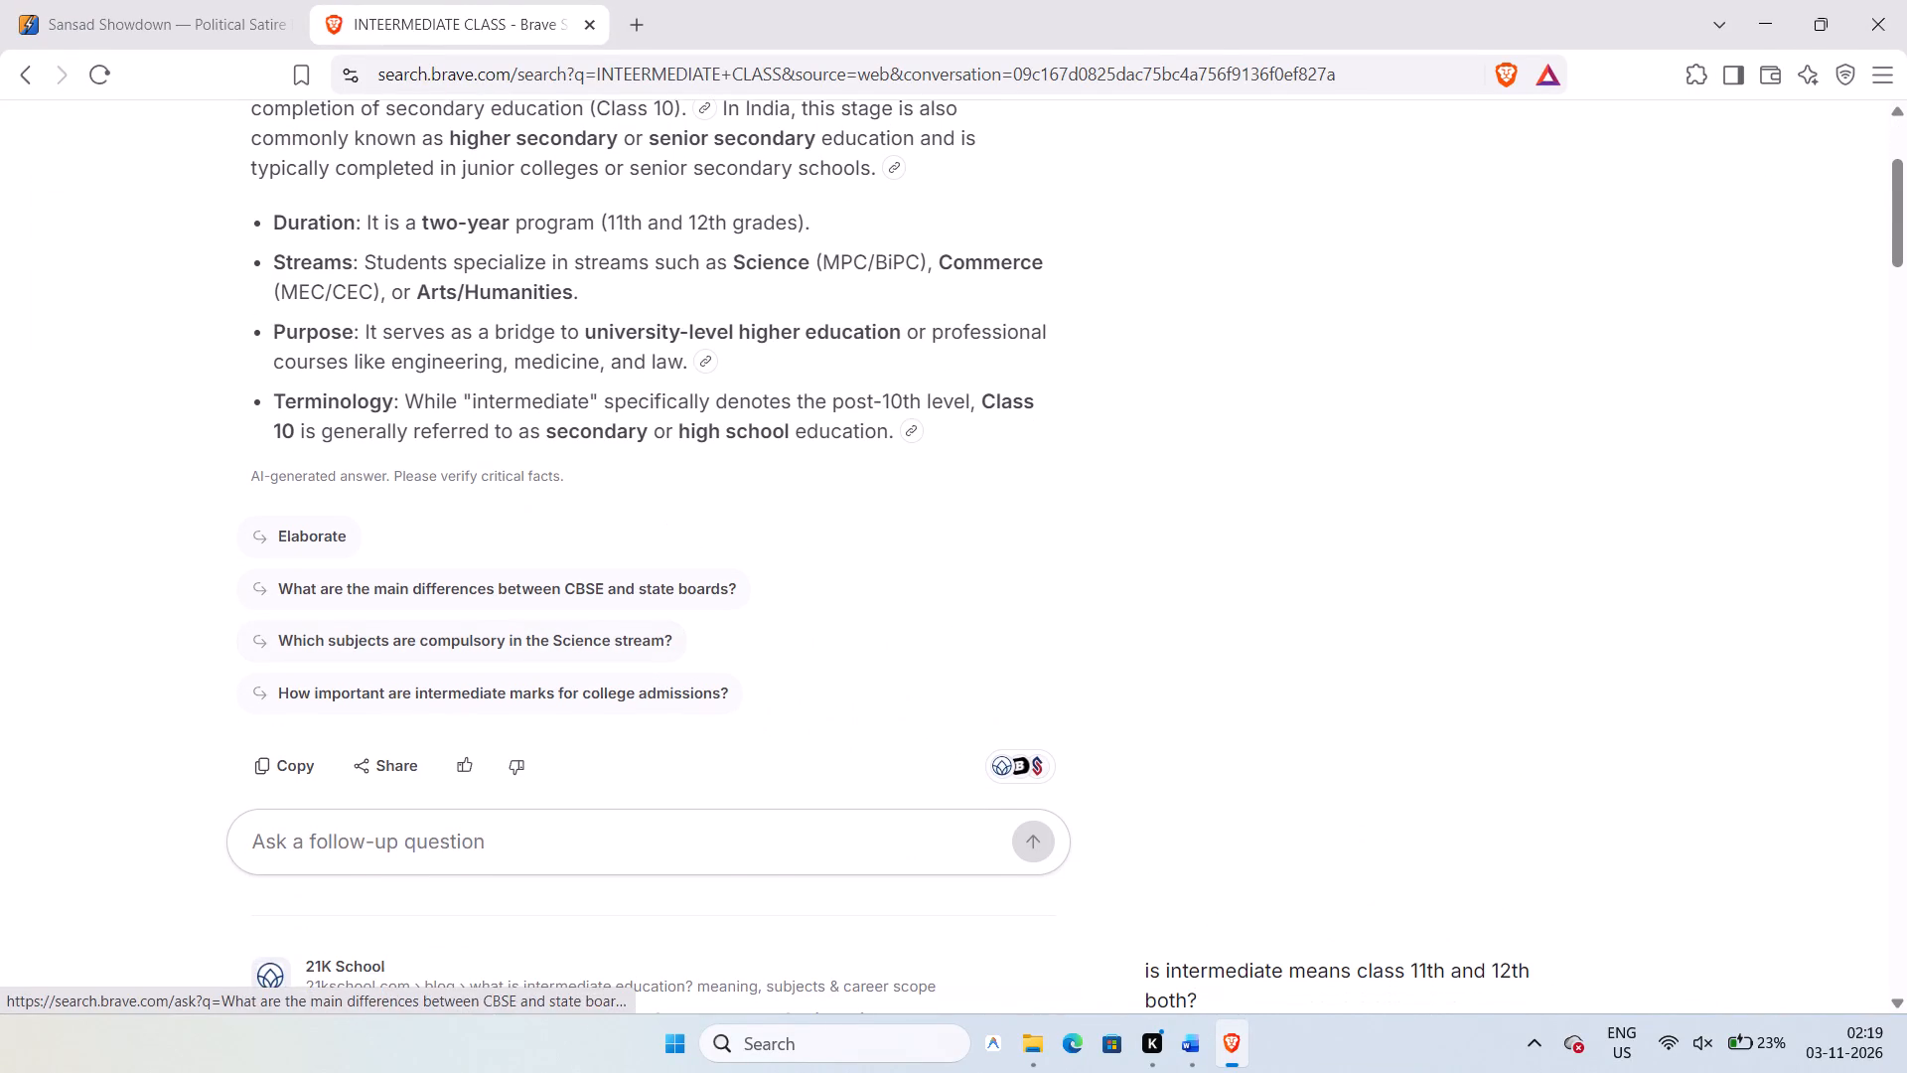
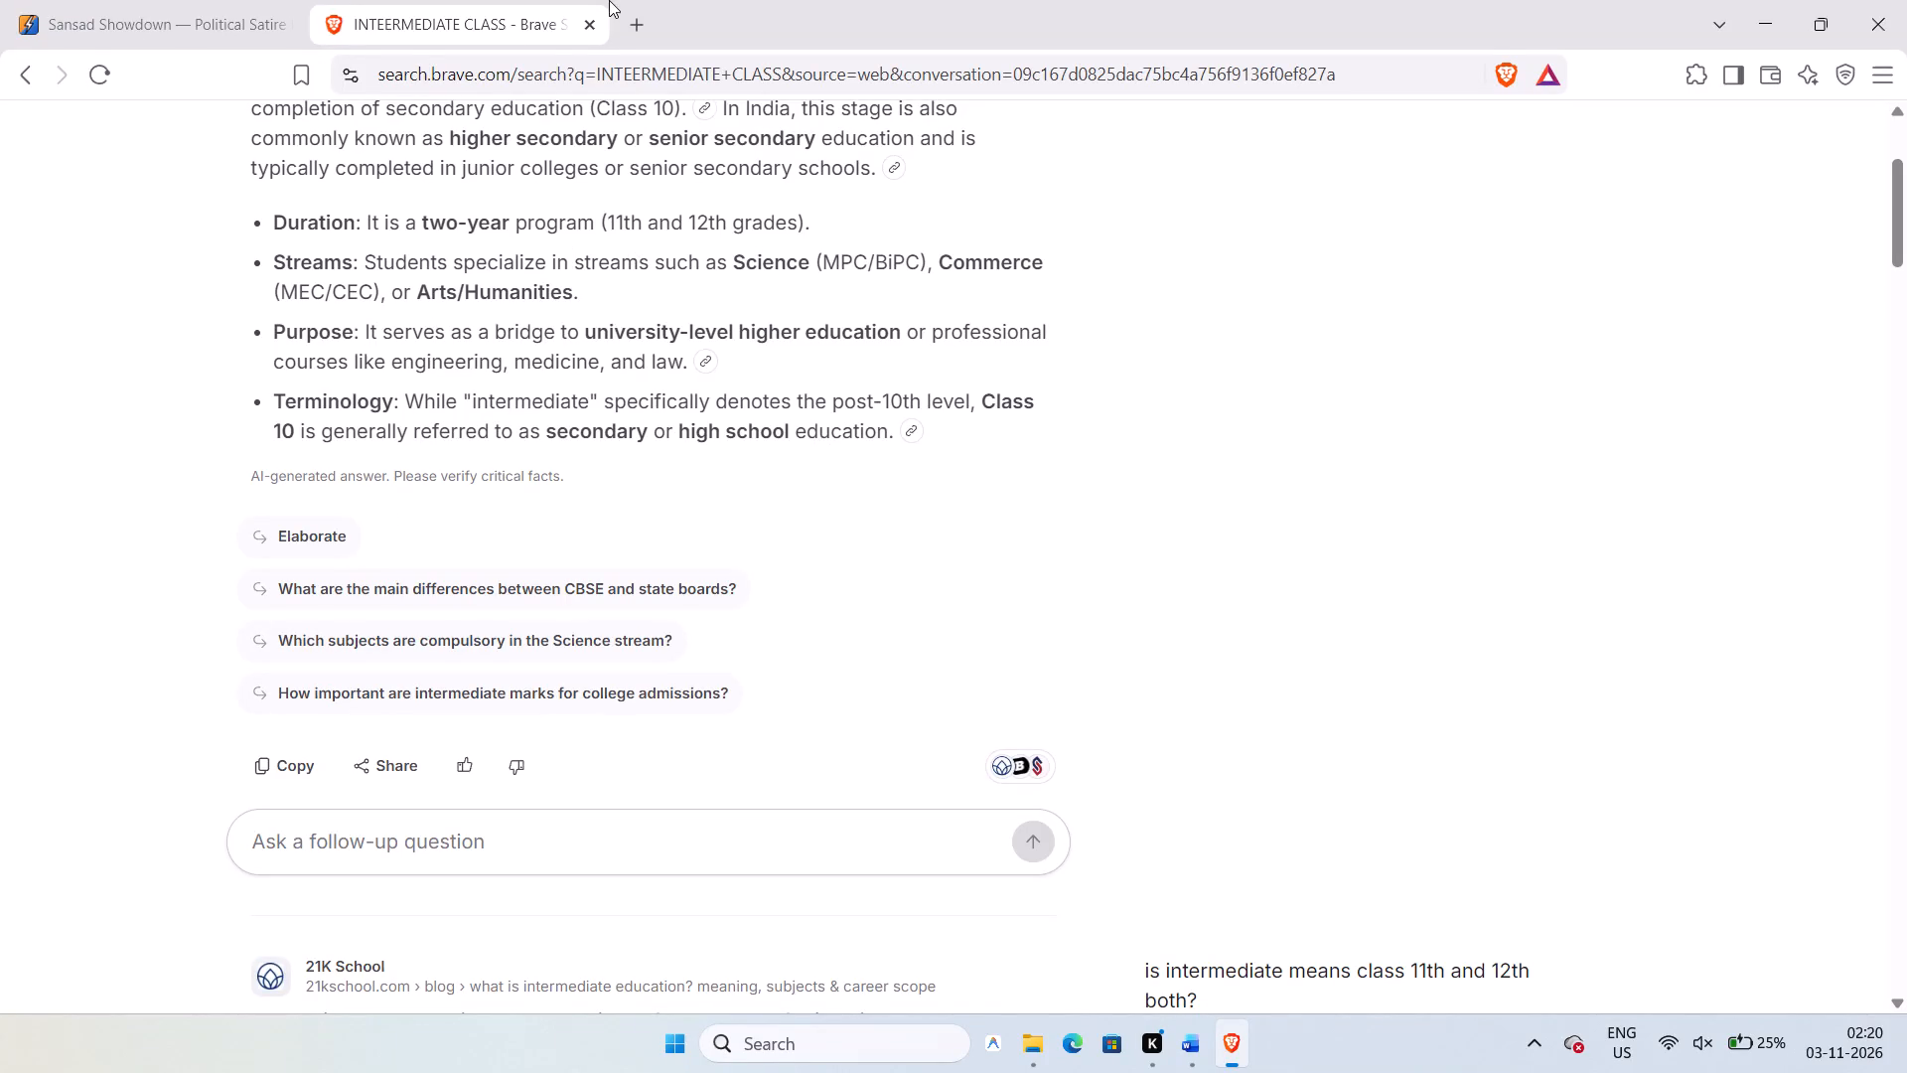
Switch to the CV in Word and delete "(Class XII)," from the Intermediate line under Guru Kripa Academy.
left_click(1202, 1043)
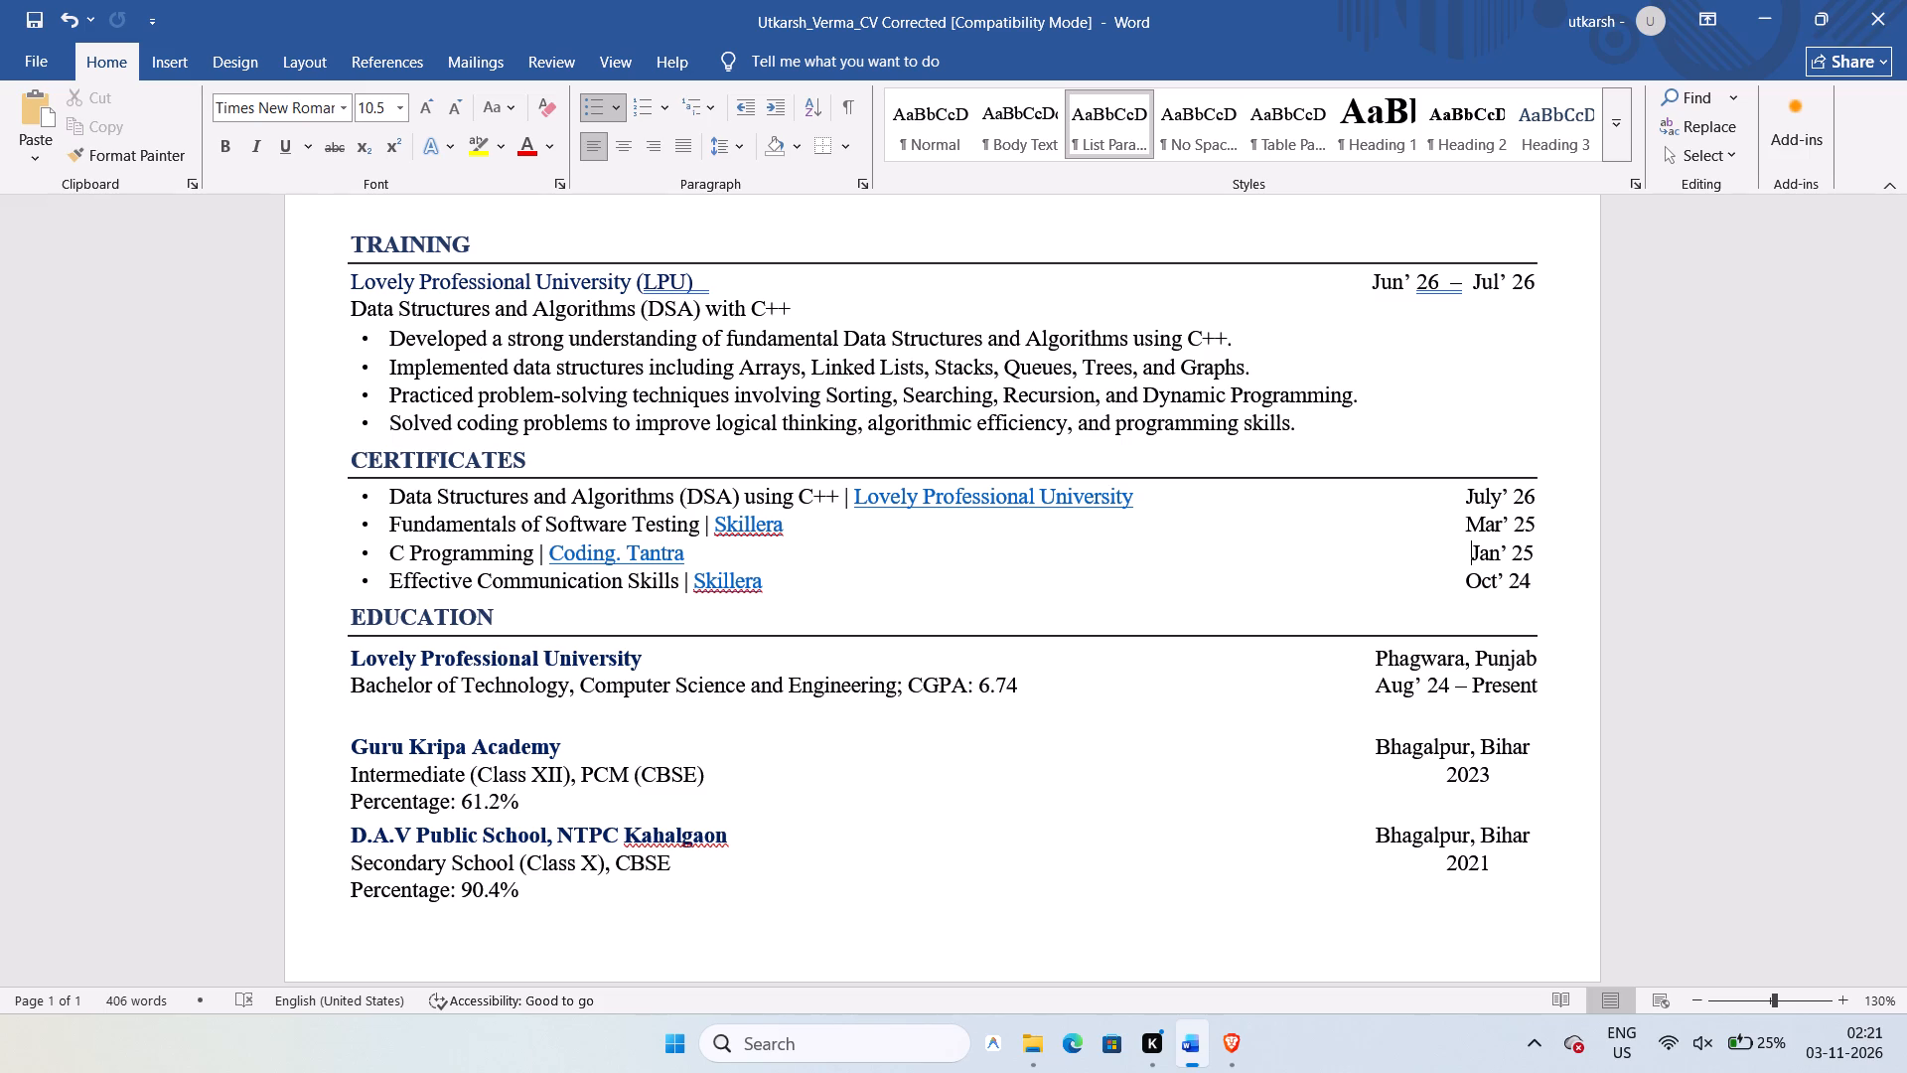
left_click(573, 773)
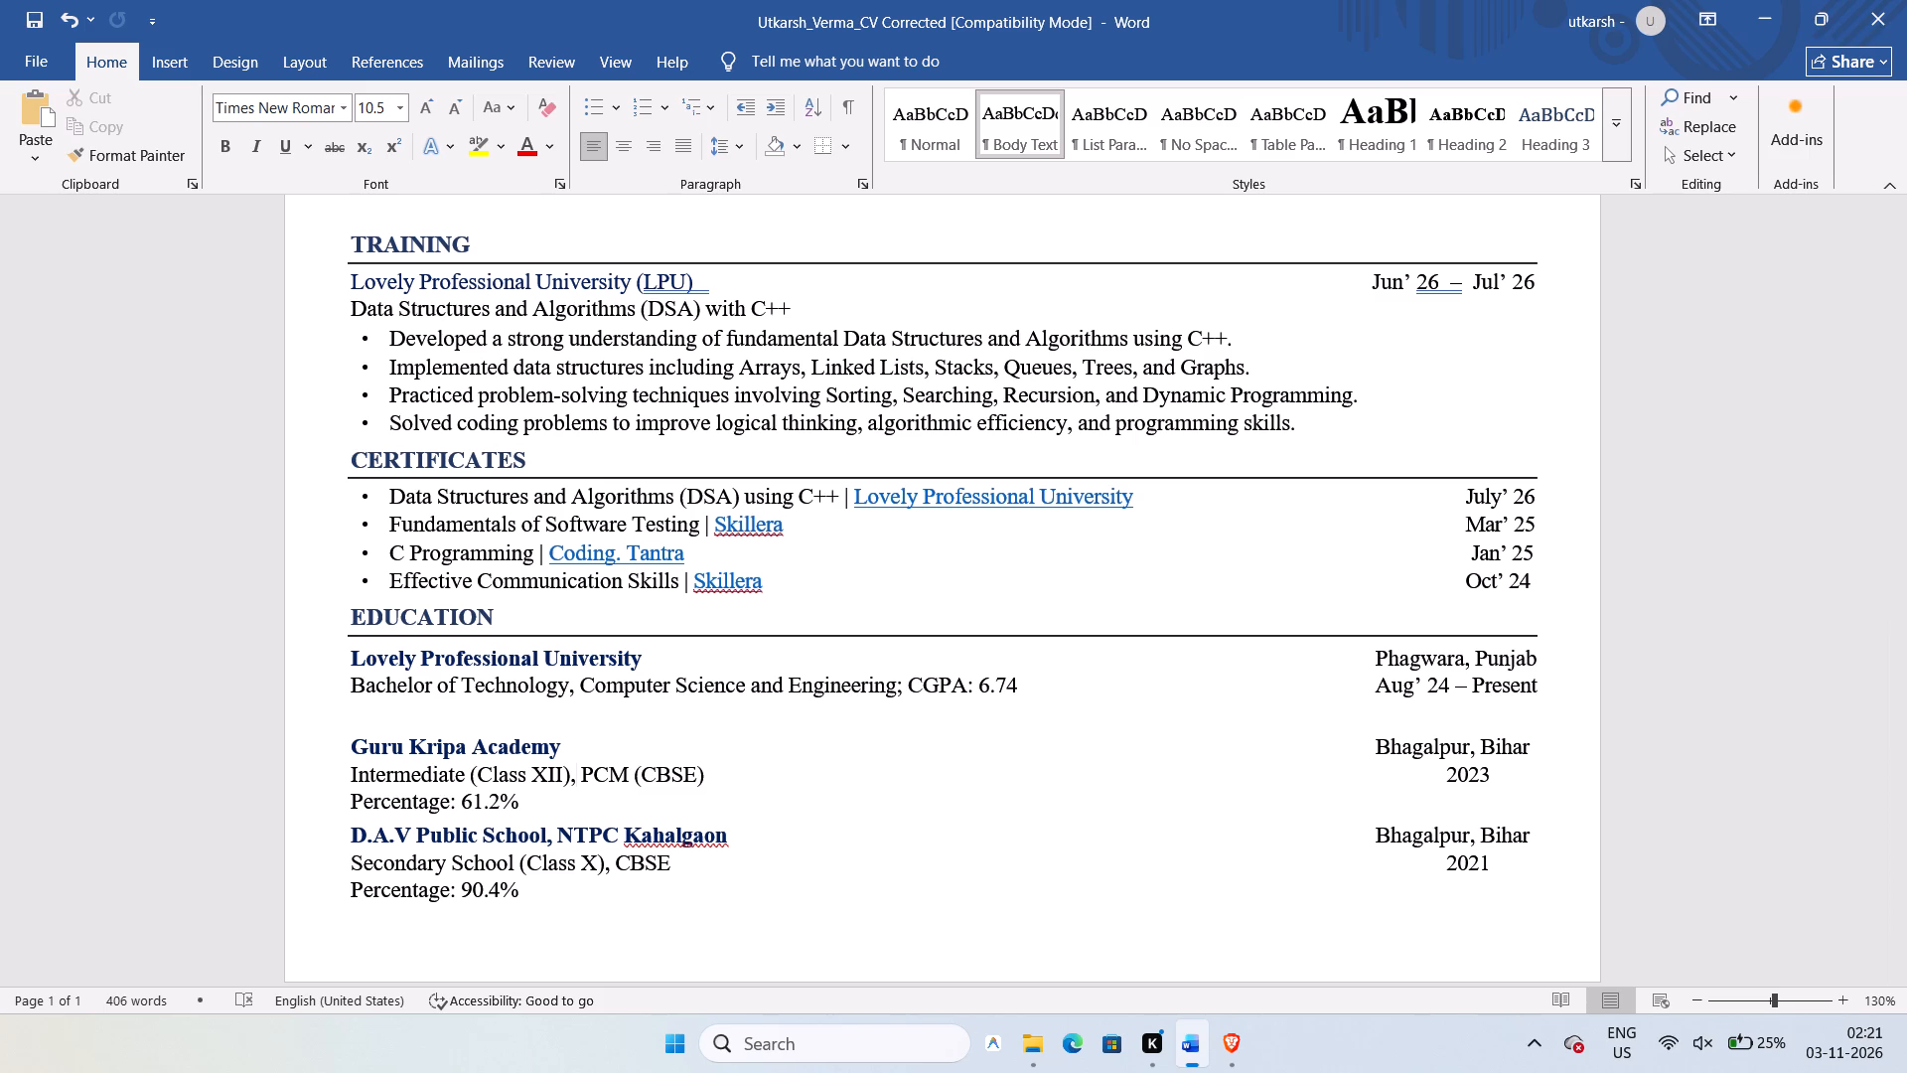
key("BackSpace")
key("BackSpace")
key("BackSpace")
key("BackSpace")
key("BackSpace")
key("BackSpace")
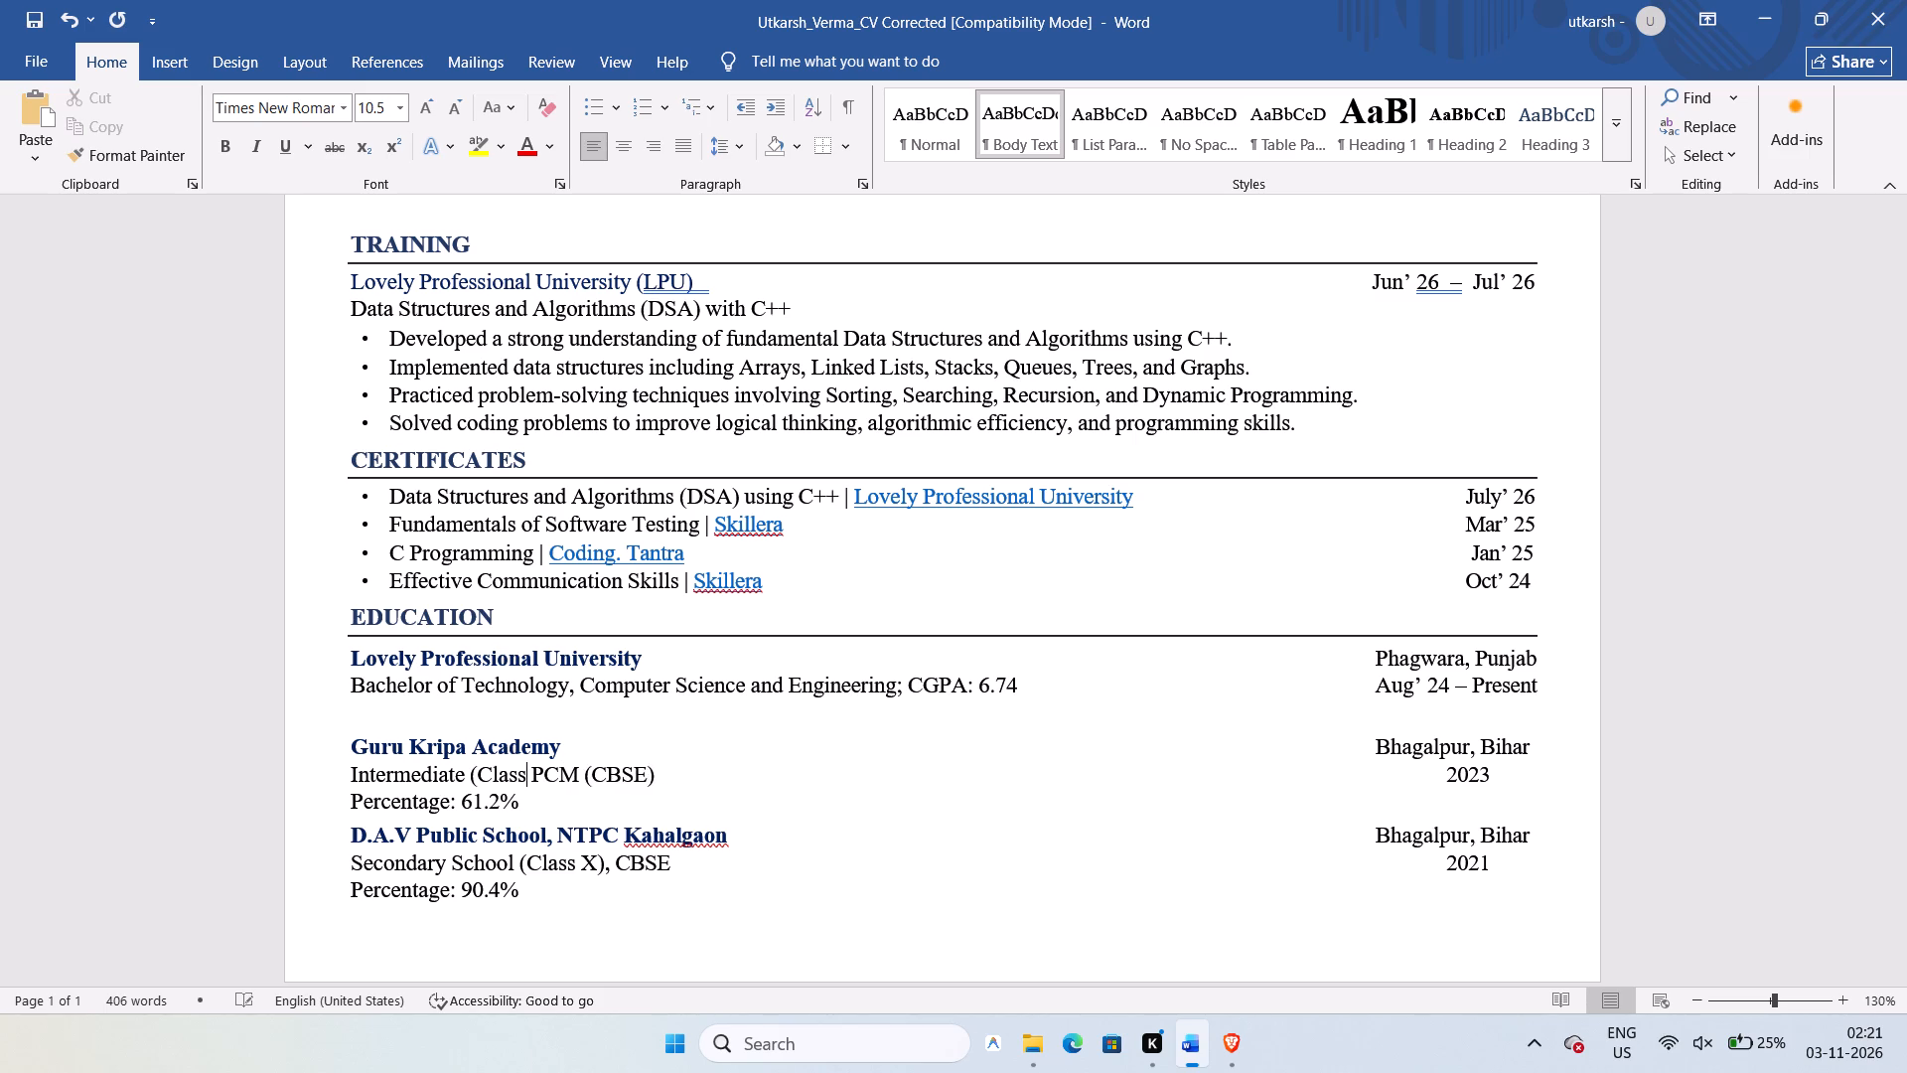
key("BackSpace")
key("BackSpace")
key("BackSpace")
key("BackSpace")
key("BackSpace")
key("BackSpace")
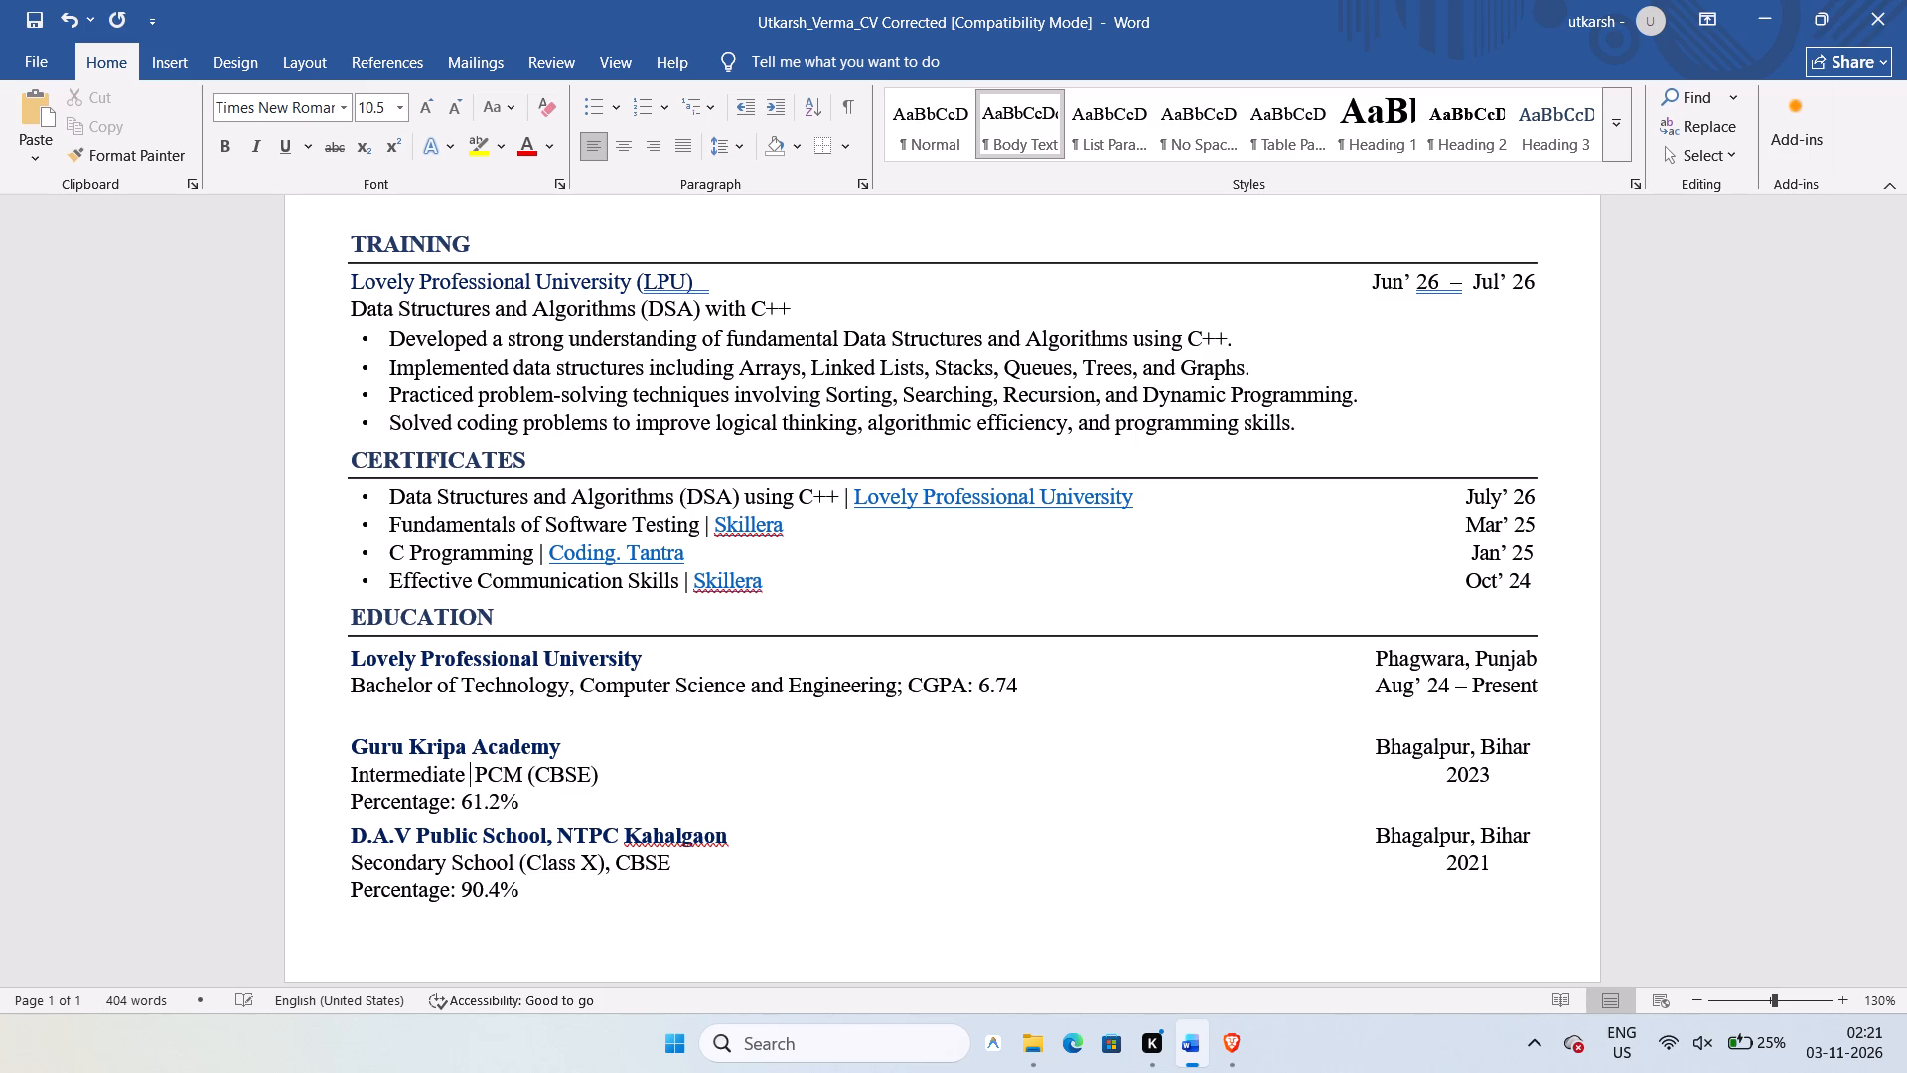
Delete "(CBSE)" after PCM in the Intermediate line under Guru Kripa Academy.
left_click(613, 769)
key("BackSpace")
key("BackSpace")
key("BackSpace")
key("BackSpace")
key("BackSpace")
key("BackSpace")
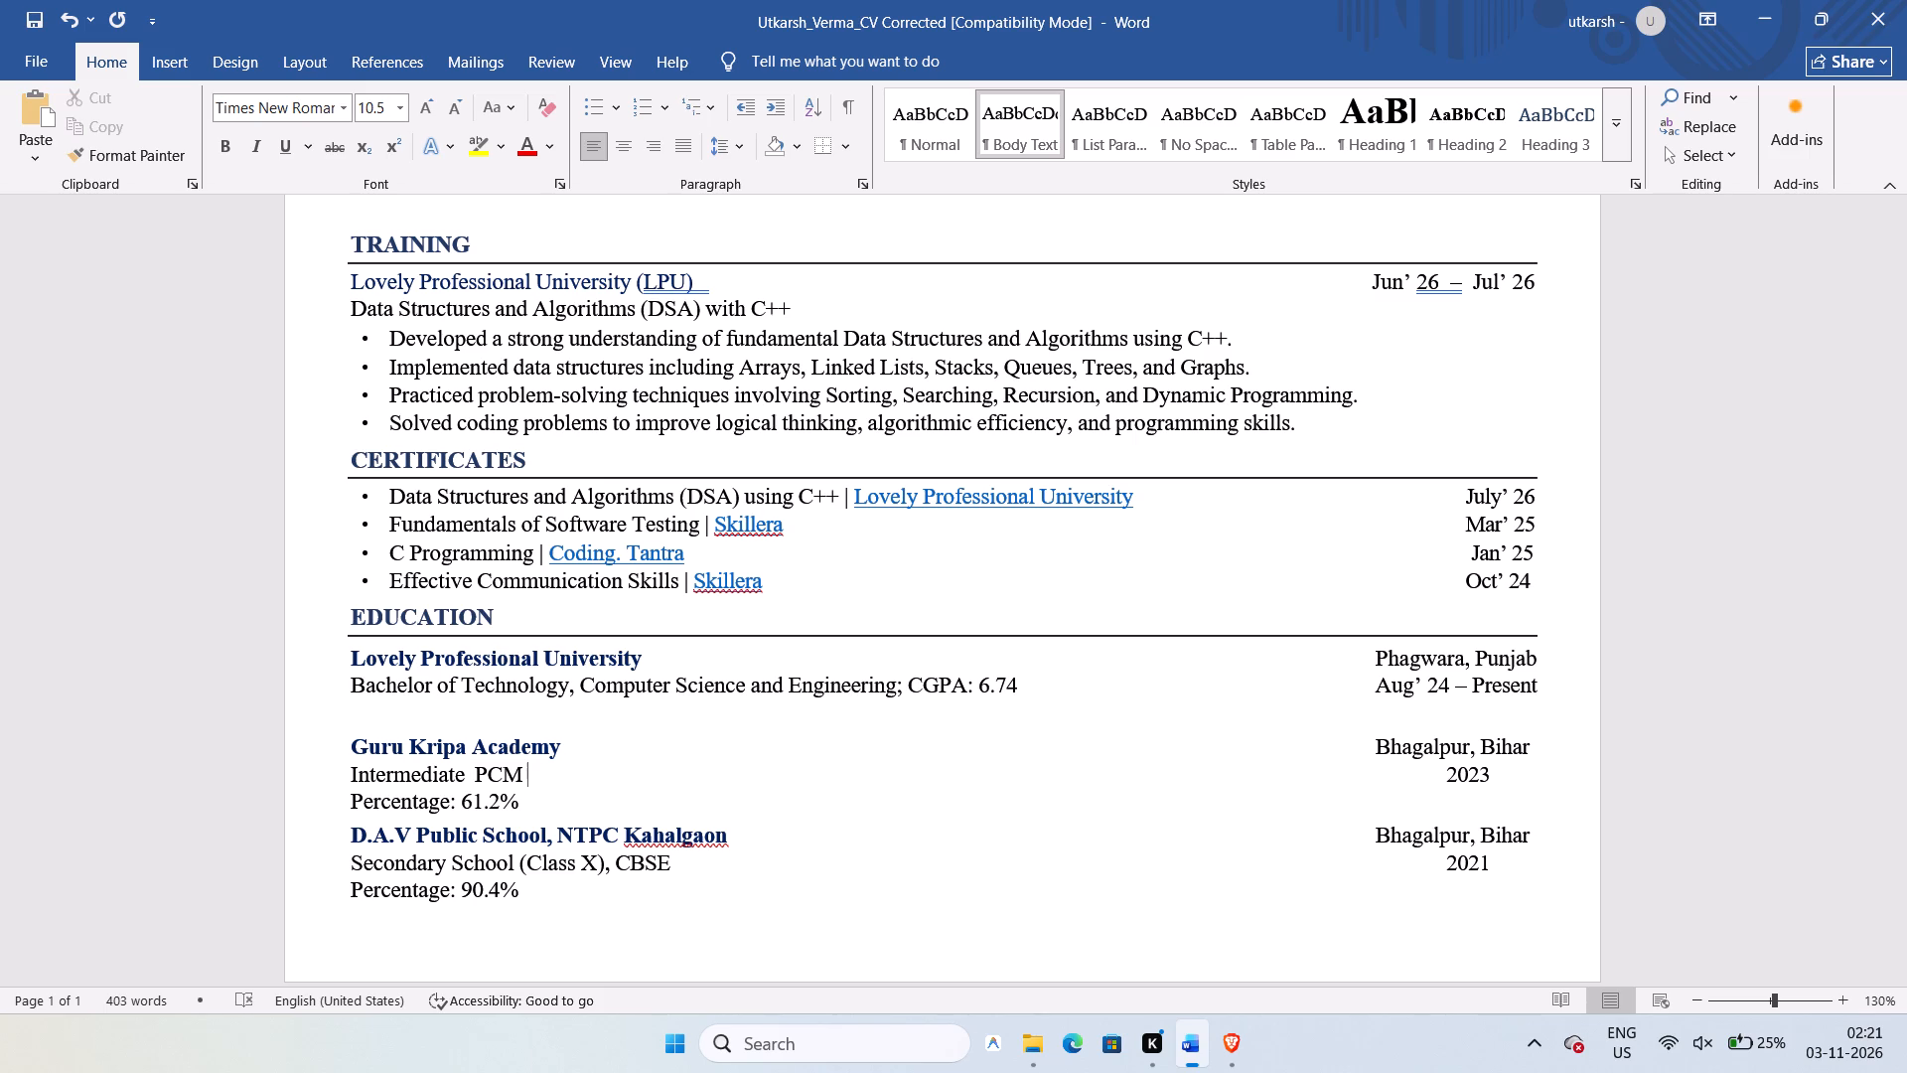